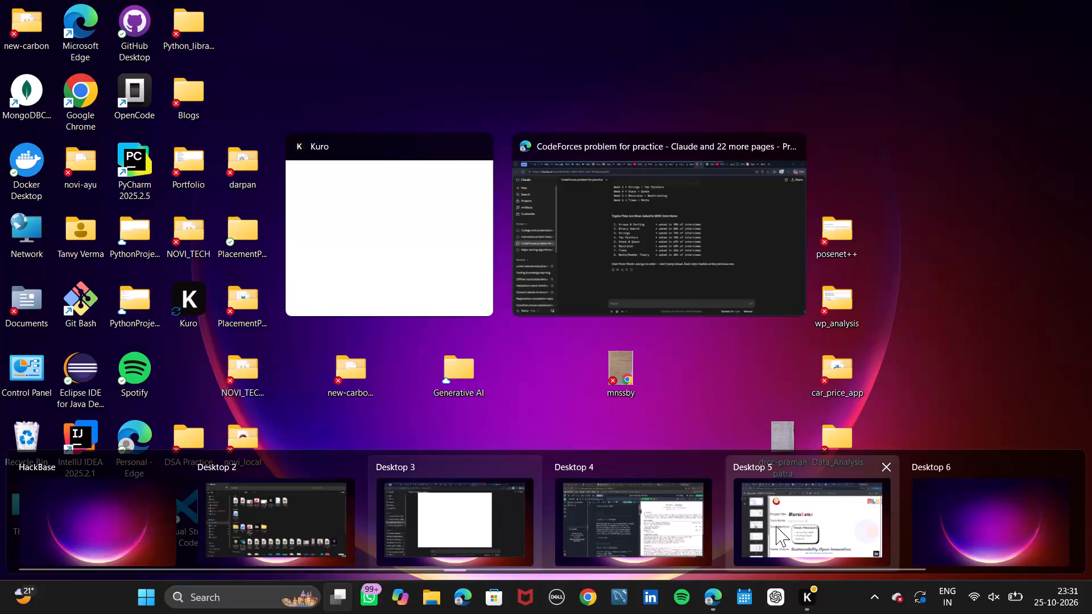
# Switch to the Overleaf resume project and review the compiled resume from the header down to the certifications.
pyautogui.click(475, 265)
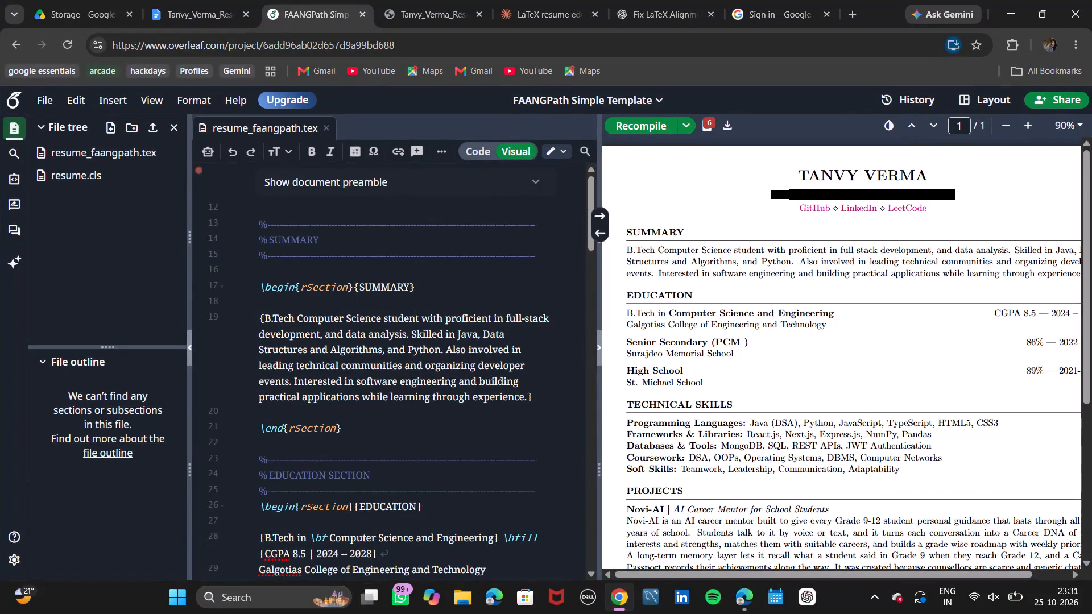
pyautogui.scroll(1, 814, 352)
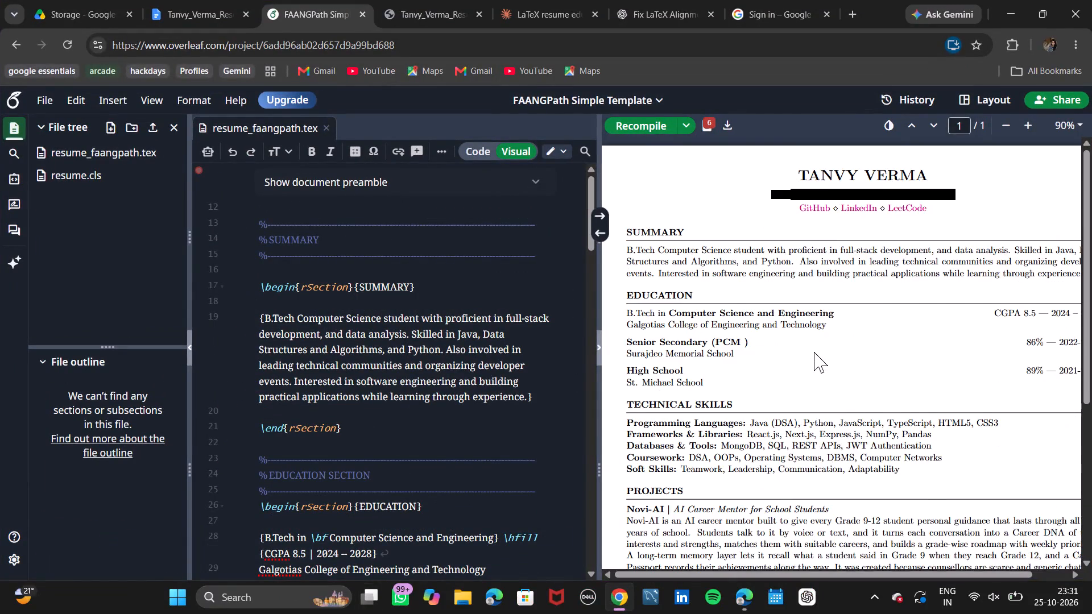
pyautogui.scroll(-3, 814, 352)
pyautogui.hscroll(1, 814, 352)
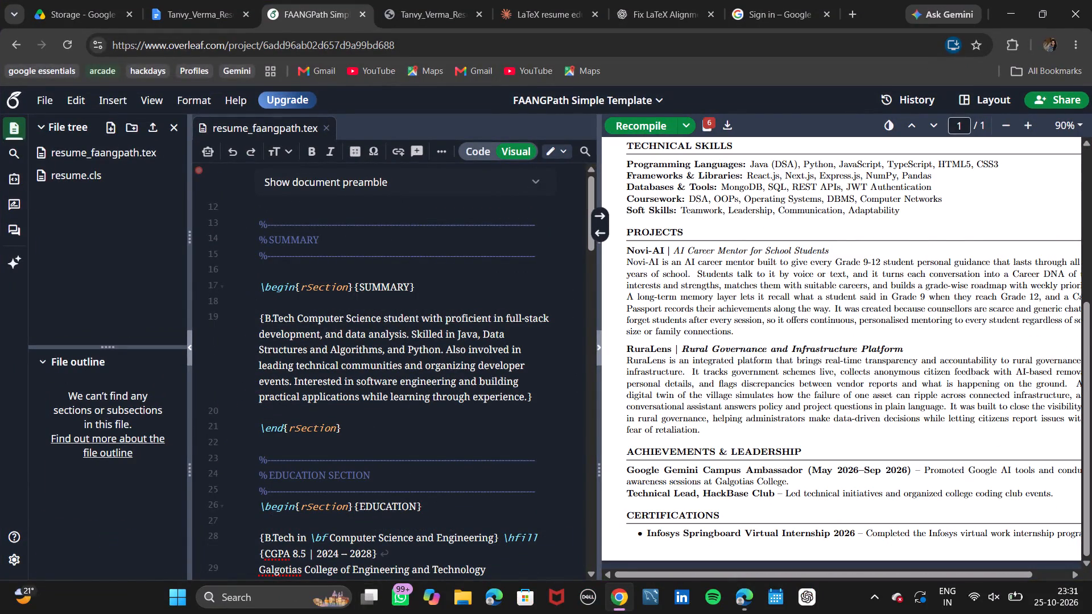
pyautogui.hscroll(3, 814, 352)
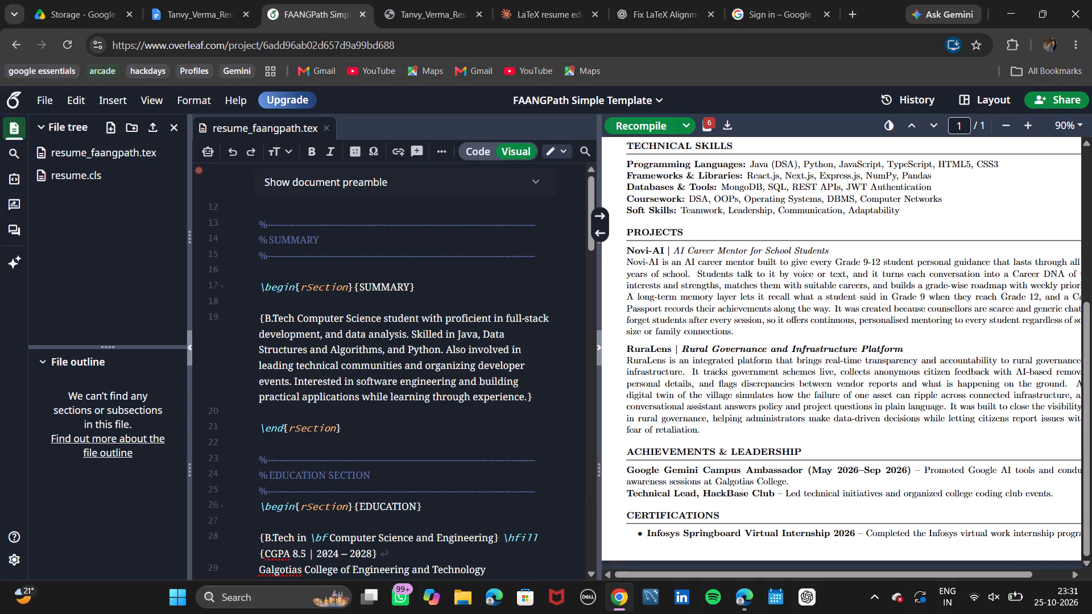
pyautogui.hscroll(2, 814, 352)
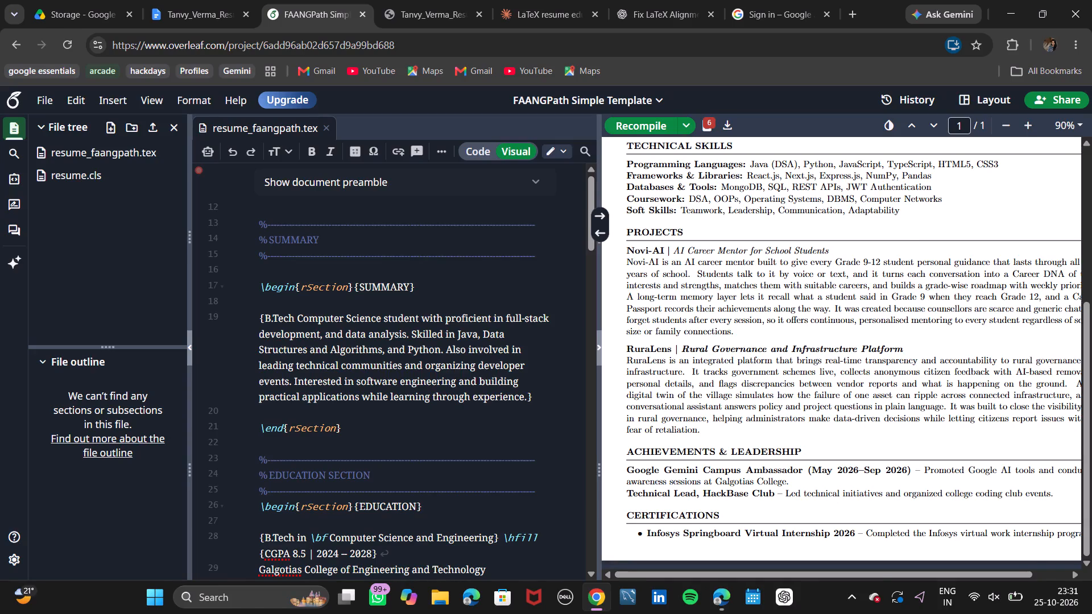
pyautogui.scroll(3, 727, 421)
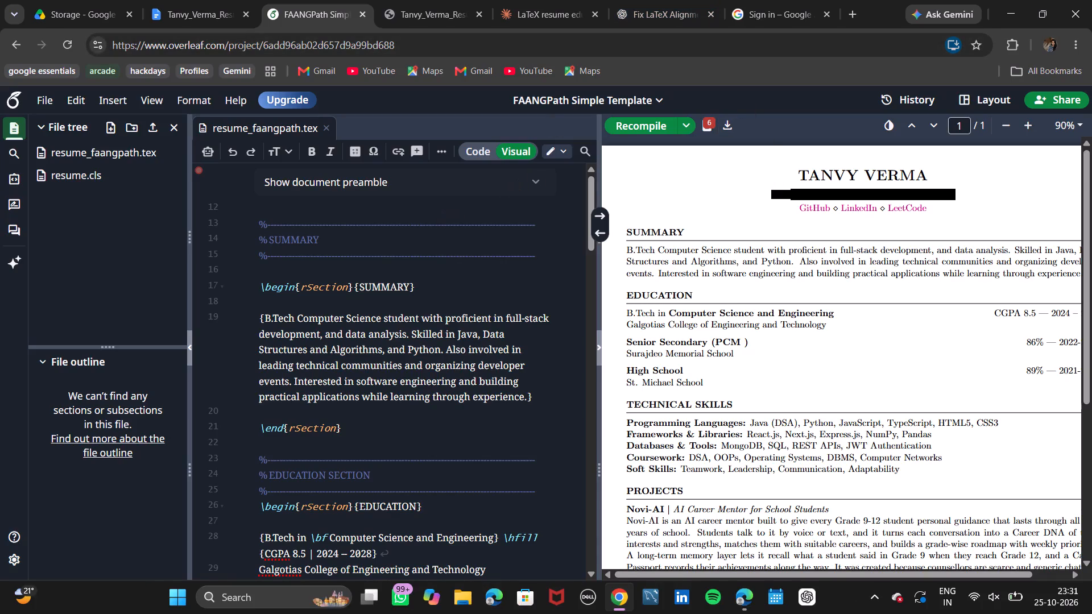
pyautogui.scroll(2, 396, 363)
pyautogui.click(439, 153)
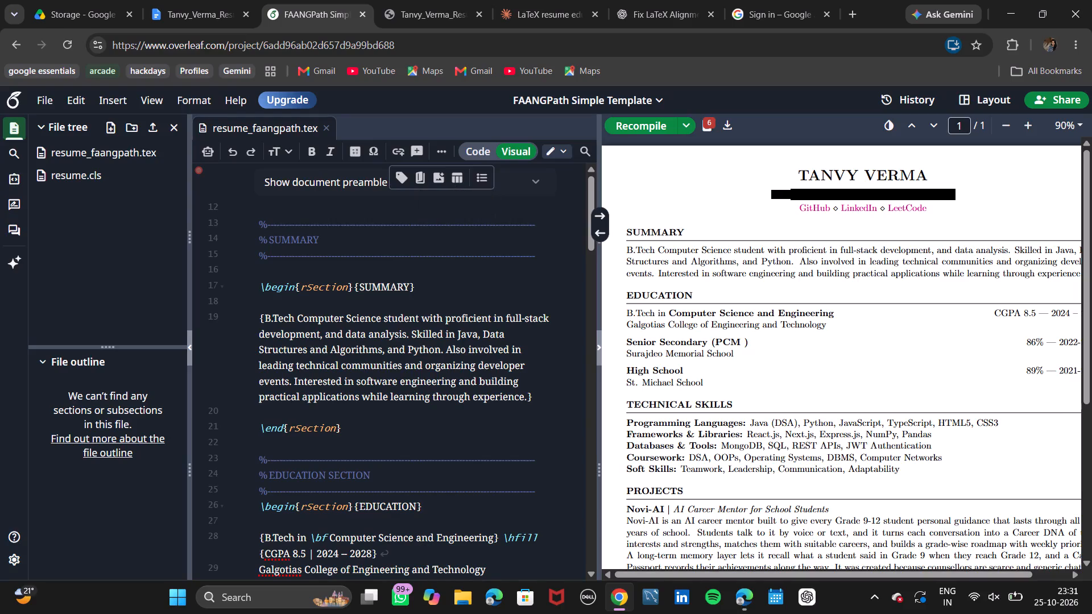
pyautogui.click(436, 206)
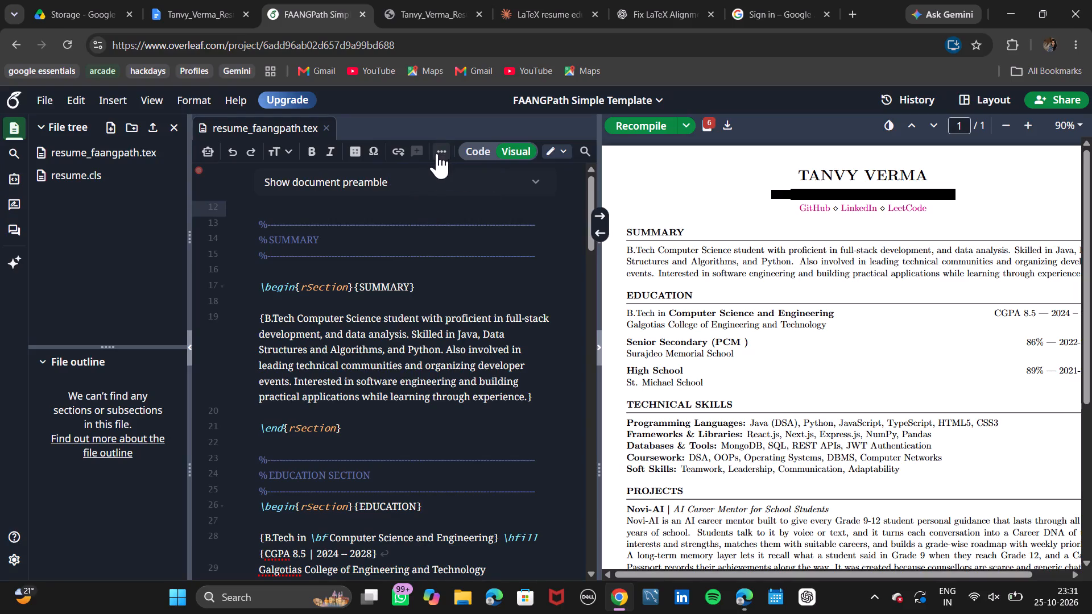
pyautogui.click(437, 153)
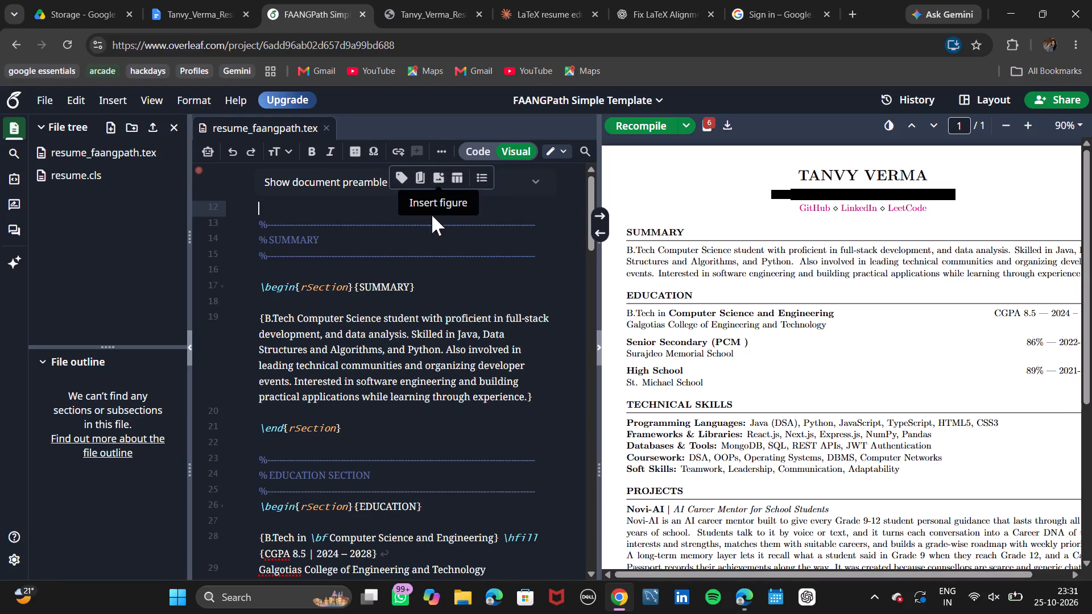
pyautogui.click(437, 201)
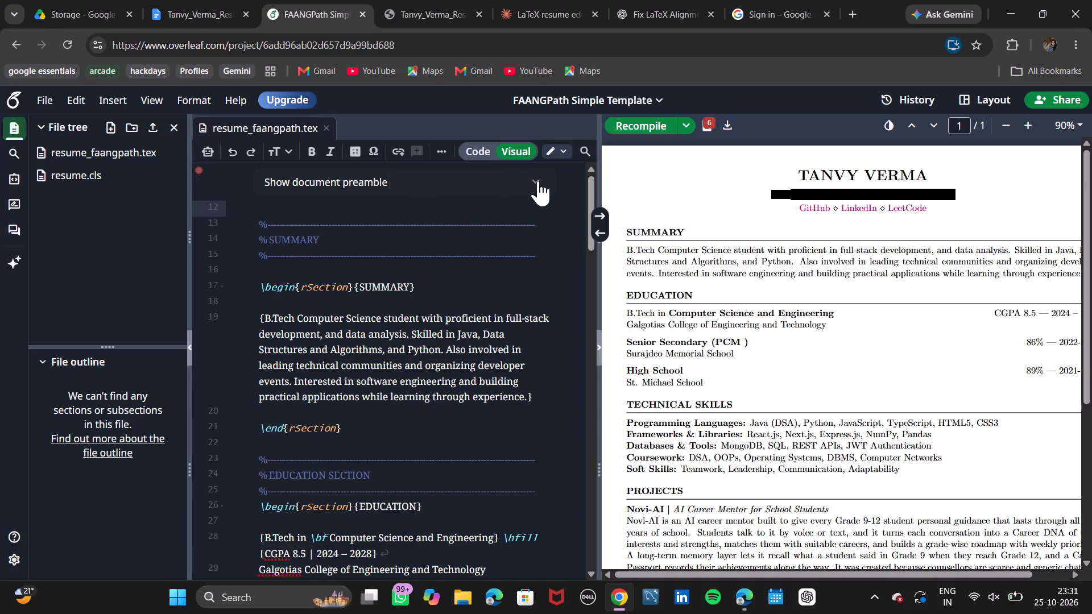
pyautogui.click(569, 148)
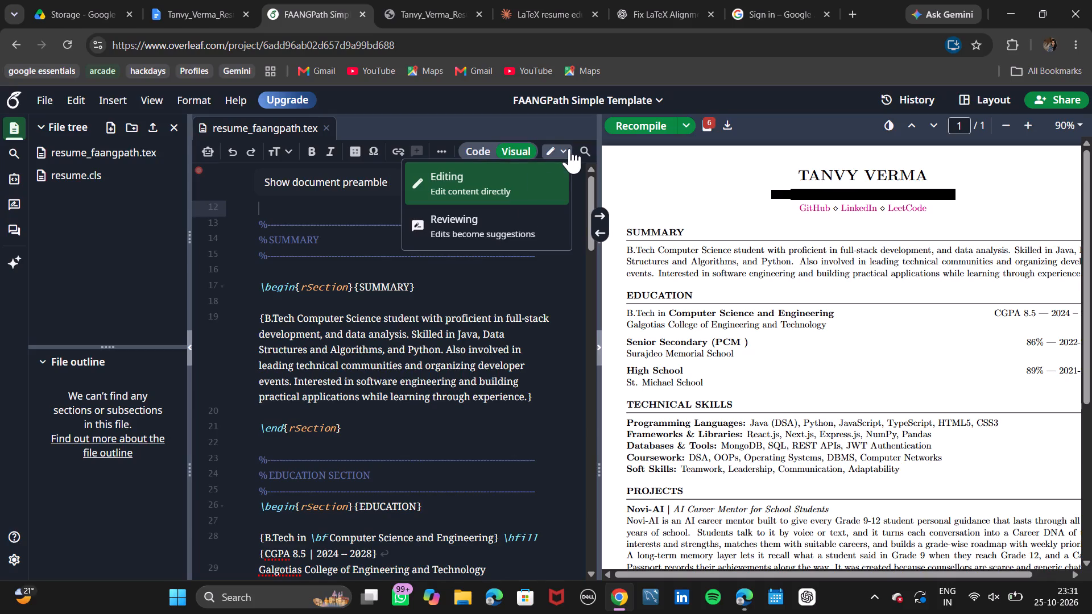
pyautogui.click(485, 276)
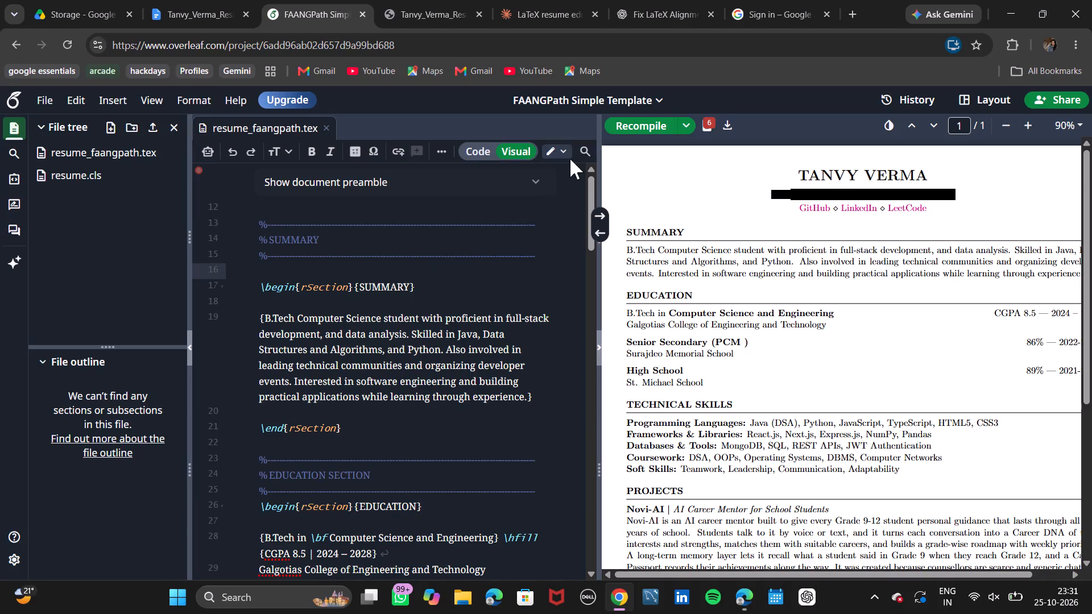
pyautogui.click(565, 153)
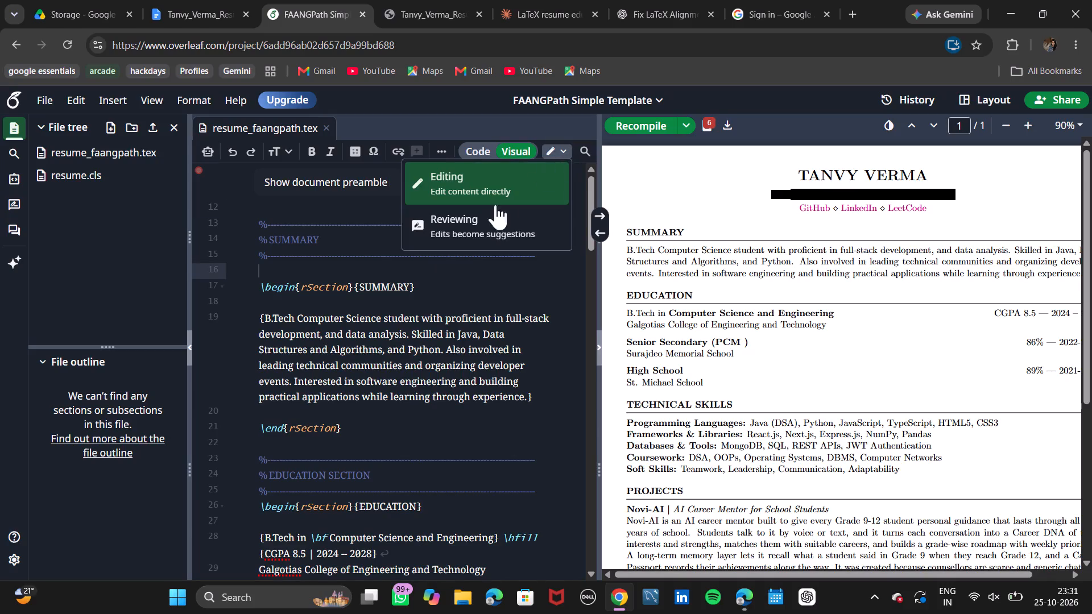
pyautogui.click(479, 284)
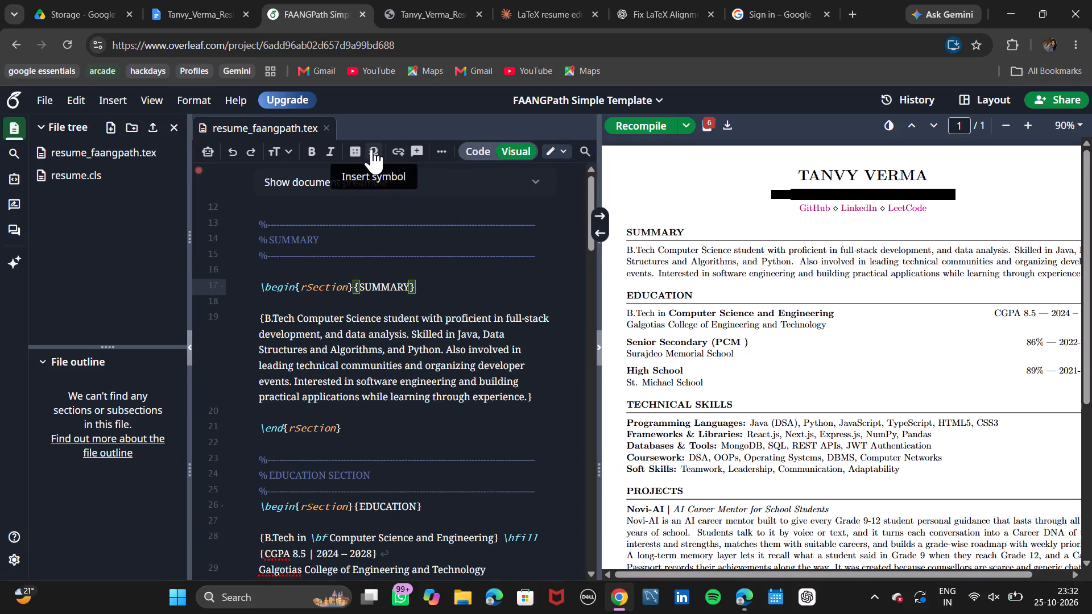
pyautogui.moveTo(254, 172); pyautogui.dragTo(299, 219)
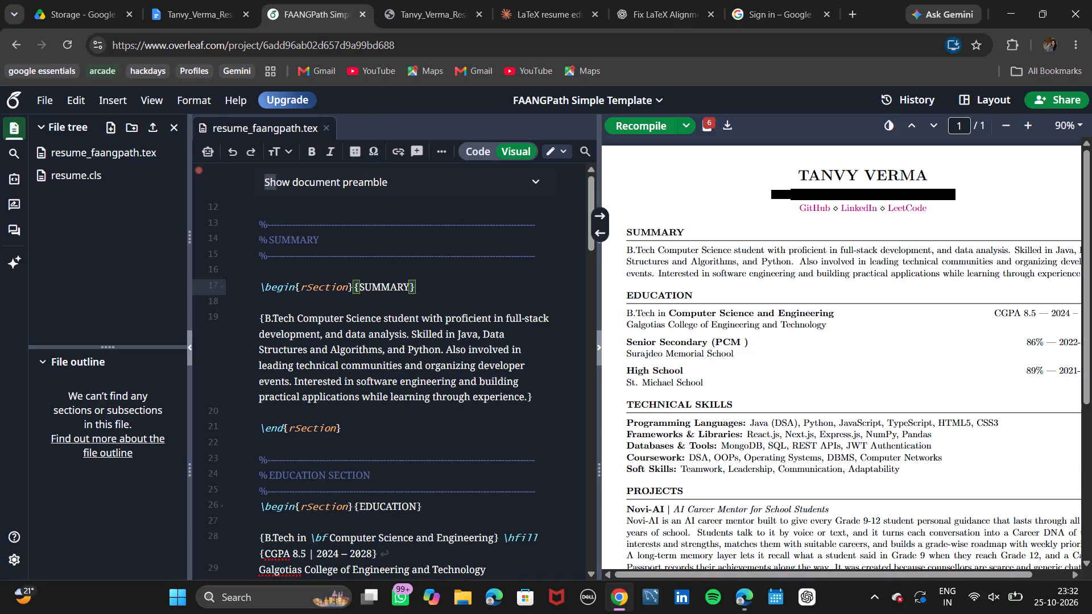
pyautogui.moveTo(299, 219); pyautogui.dragTo(452, 274)
pyautogui.click(407, 215)
pyautogui.click(528, 174)
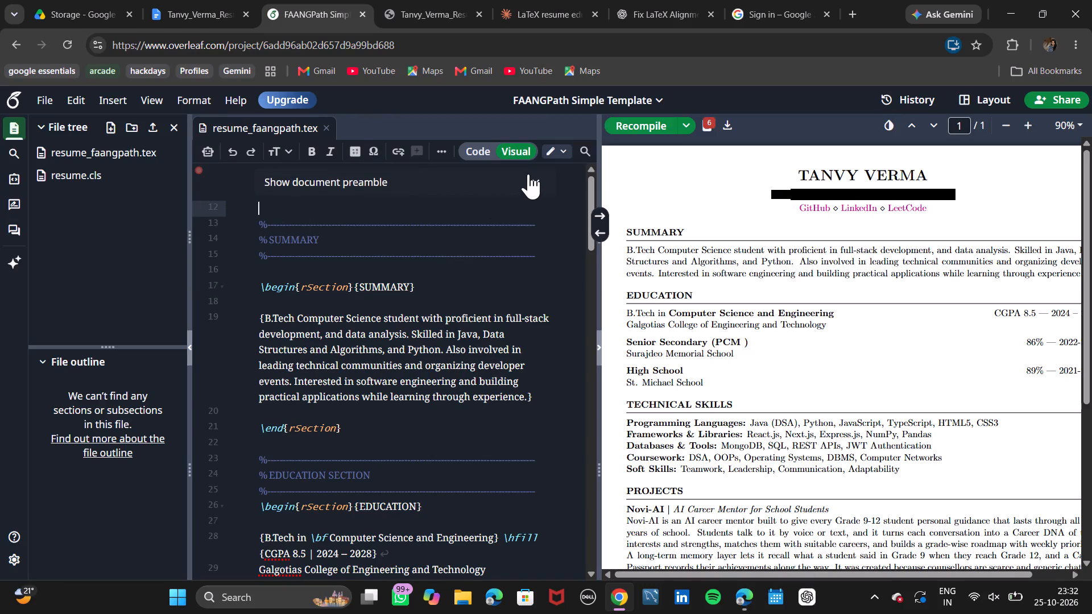
pyautogui.scroll(3, 460, 284)
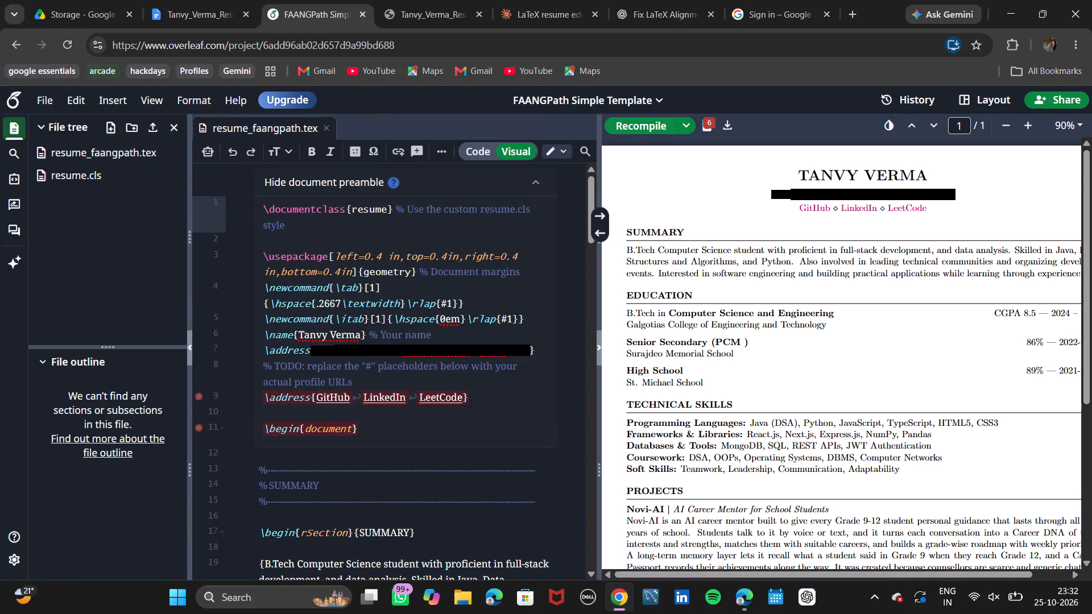
pyautogui.click(532, 184)
pyautogui.click(532, 184)
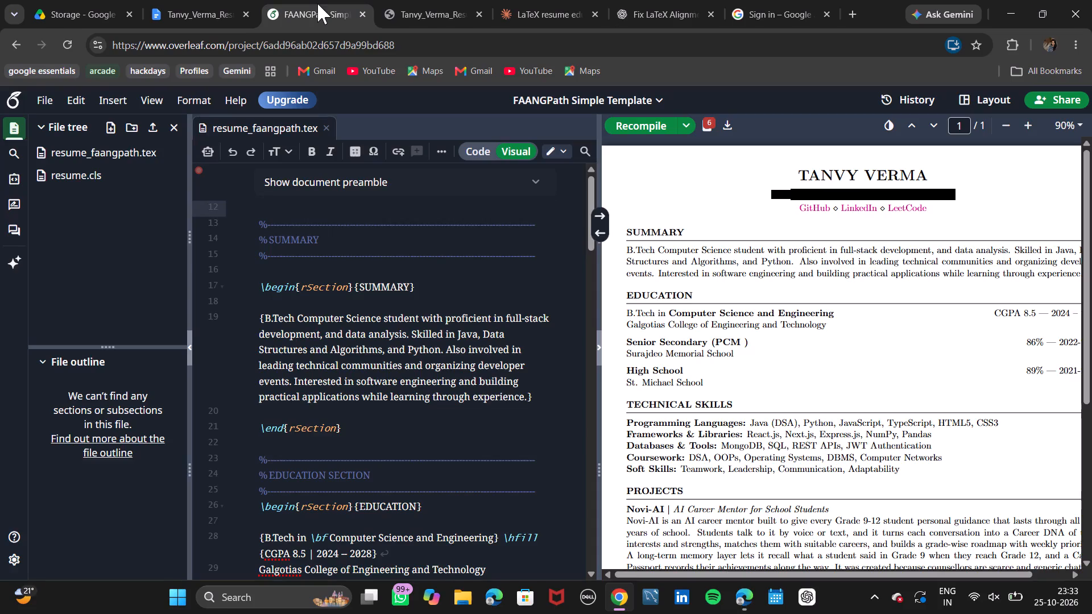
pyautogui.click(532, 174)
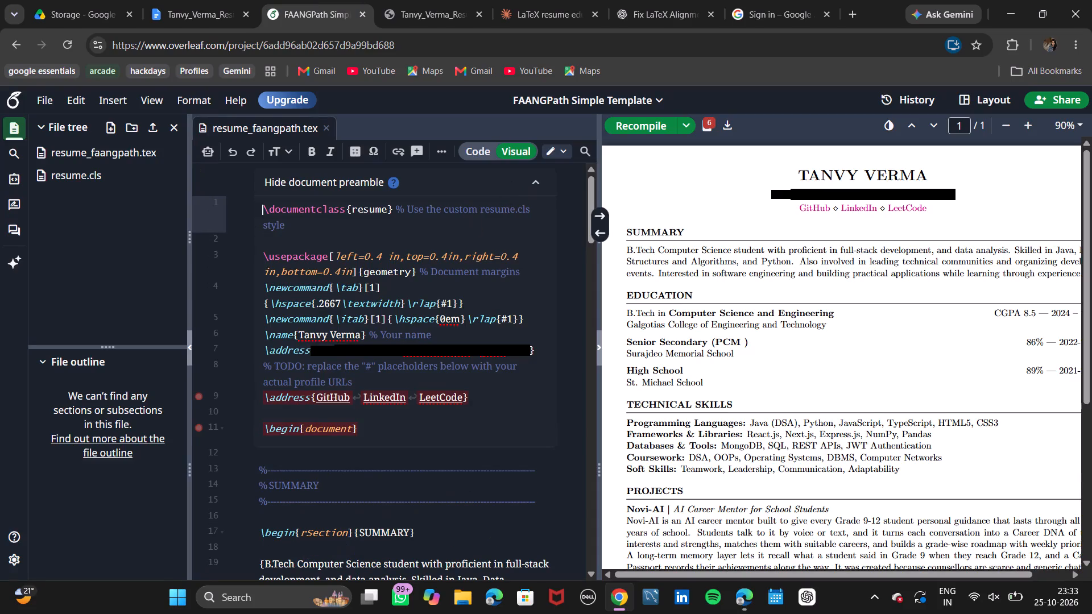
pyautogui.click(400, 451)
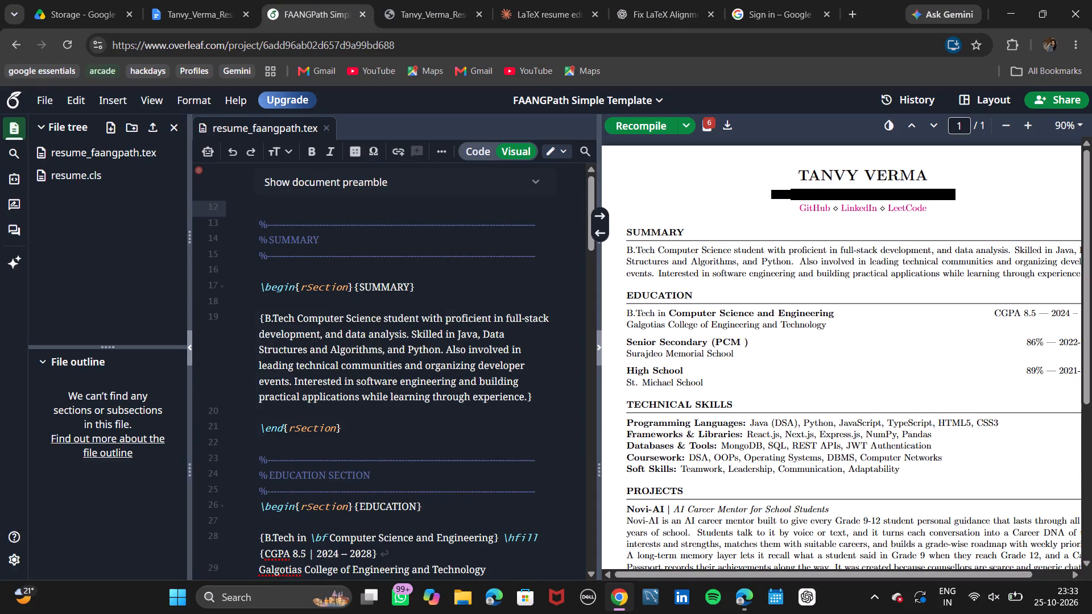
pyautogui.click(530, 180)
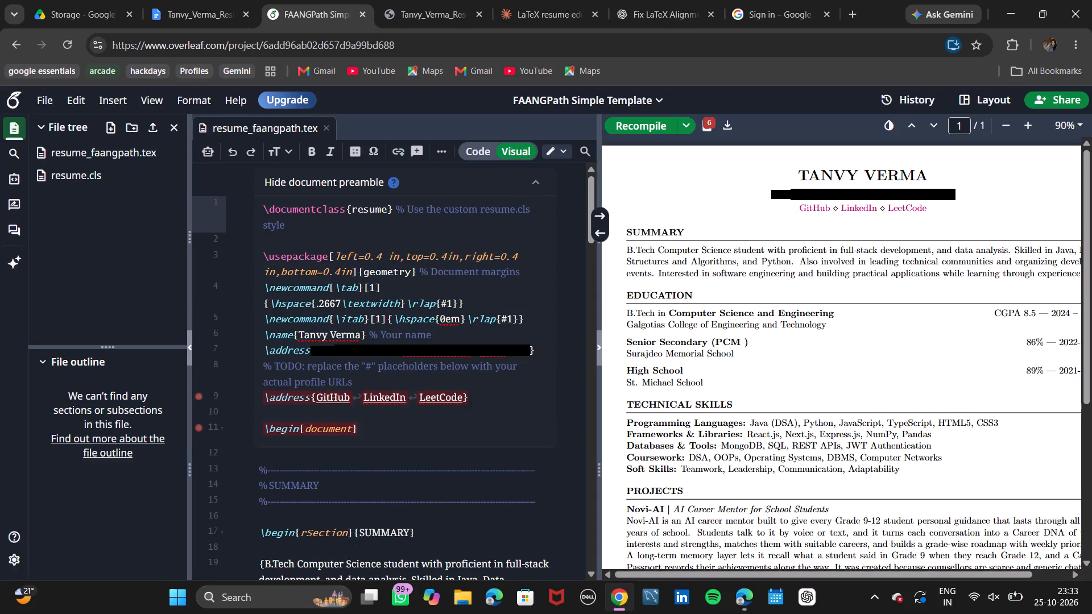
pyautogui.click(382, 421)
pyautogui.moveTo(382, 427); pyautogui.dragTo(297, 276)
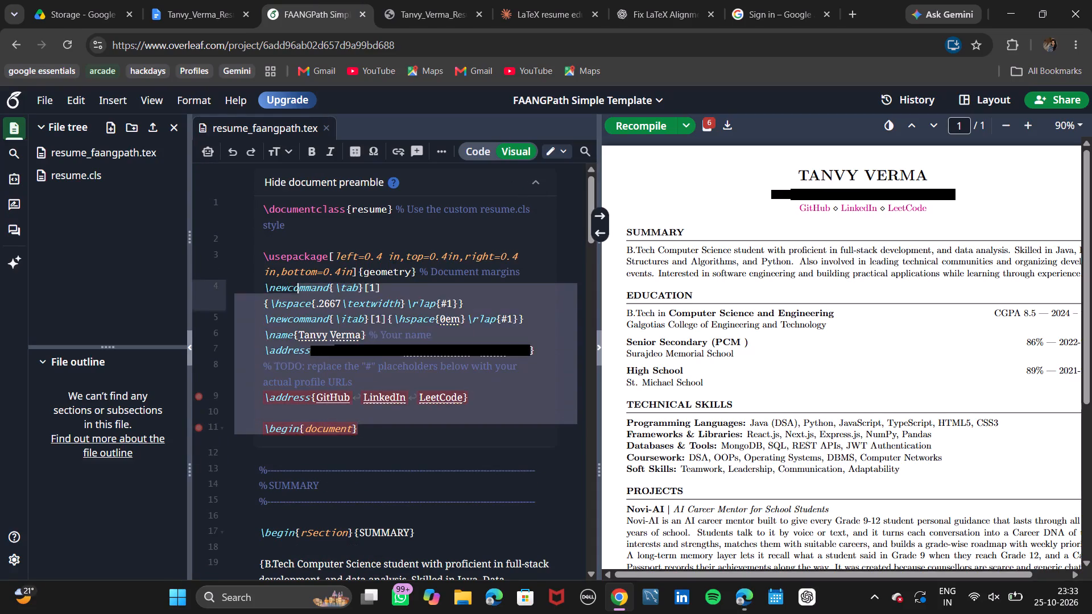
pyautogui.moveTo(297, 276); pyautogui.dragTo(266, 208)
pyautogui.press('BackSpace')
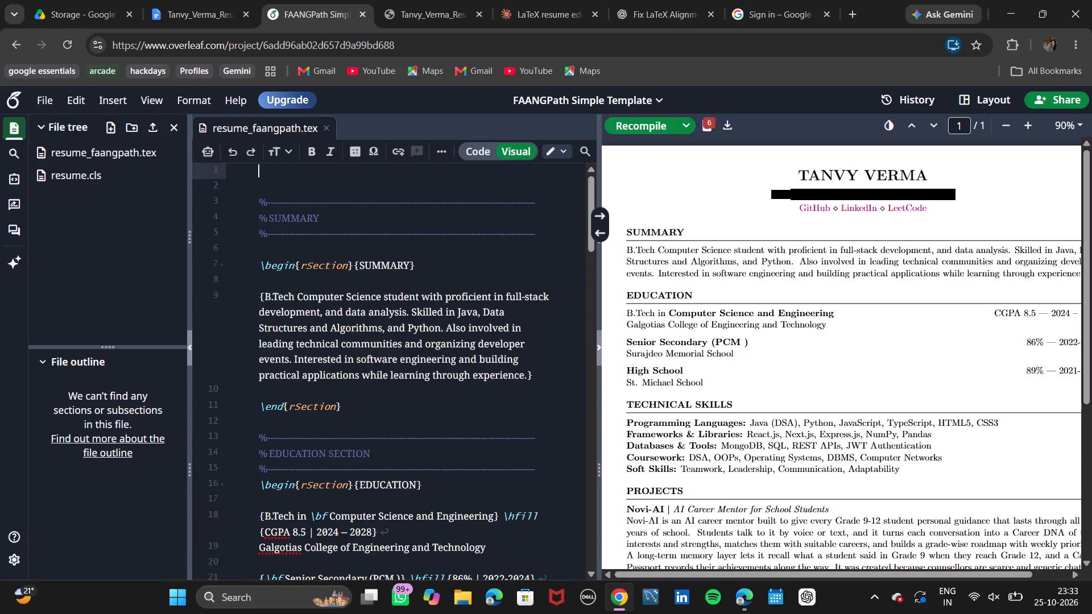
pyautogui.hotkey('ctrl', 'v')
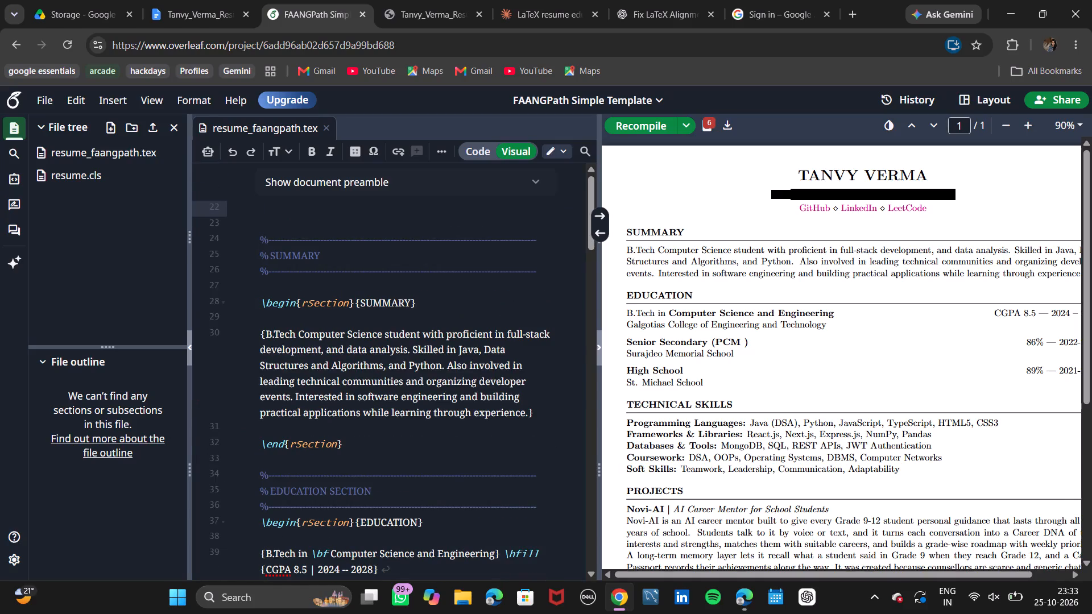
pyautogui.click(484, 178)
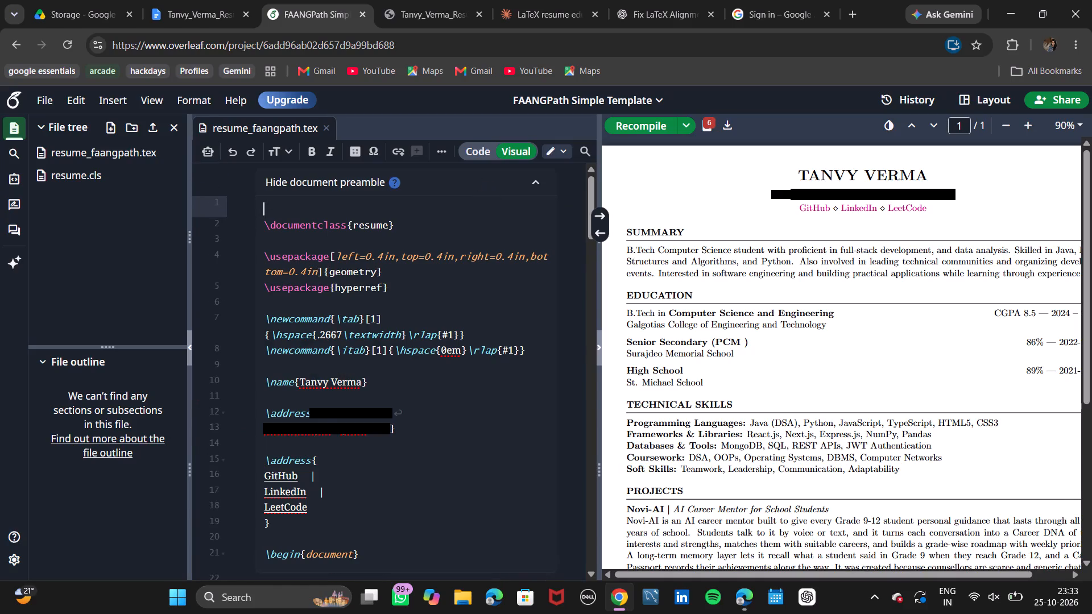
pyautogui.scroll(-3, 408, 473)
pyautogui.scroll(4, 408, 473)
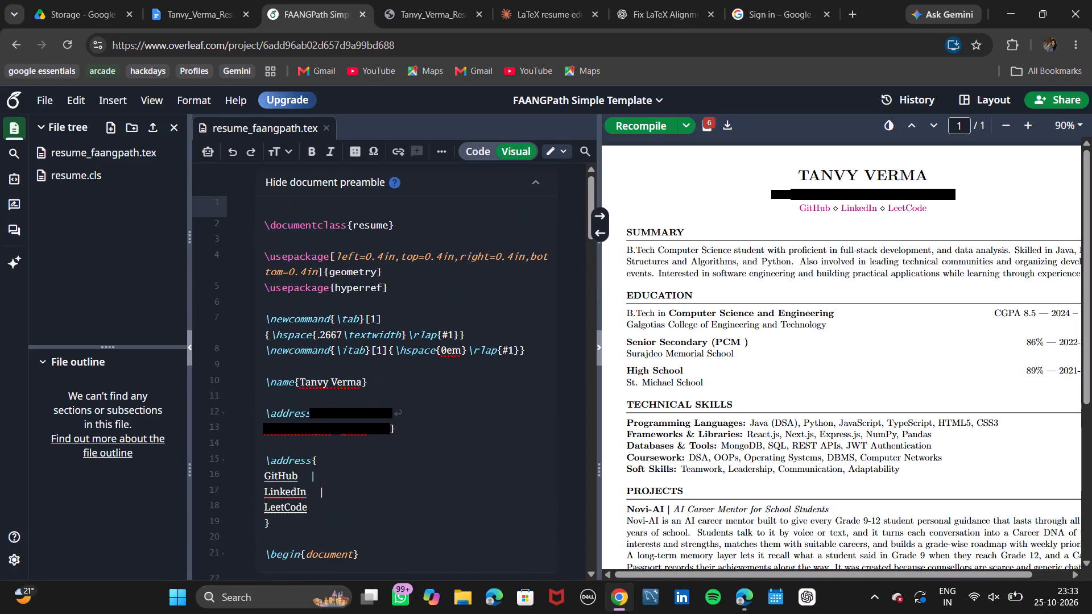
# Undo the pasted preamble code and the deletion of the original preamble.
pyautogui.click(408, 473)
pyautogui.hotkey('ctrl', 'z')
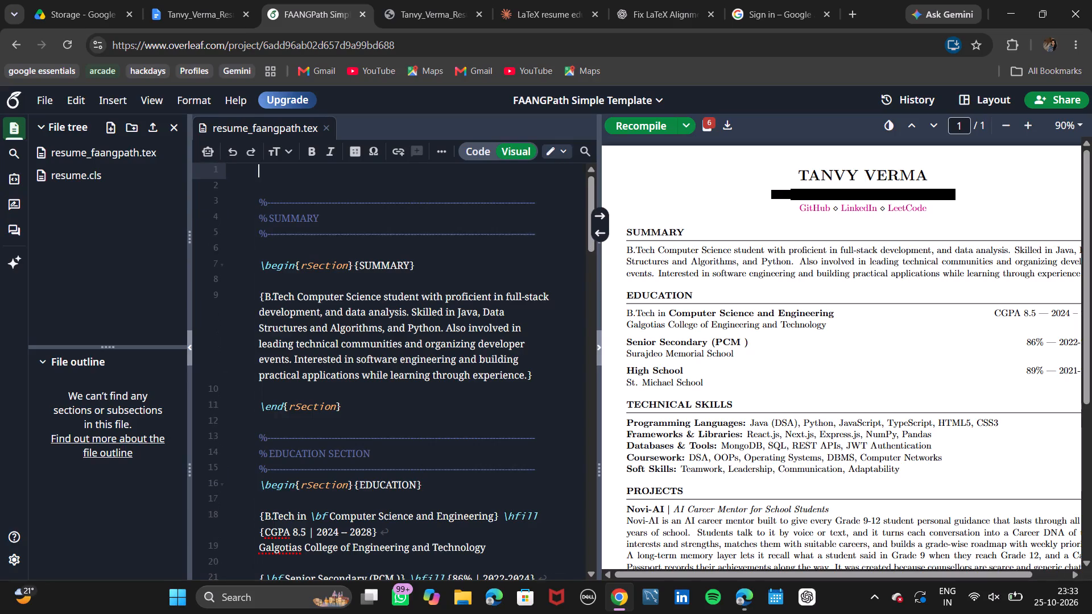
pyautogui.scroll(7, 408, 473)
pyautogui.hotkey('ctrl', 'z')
# Inspect the URL settings of the LeetCode, LinkedIn and GitHub links in the preamble's second address line.
pyautogui.click(442, 393)
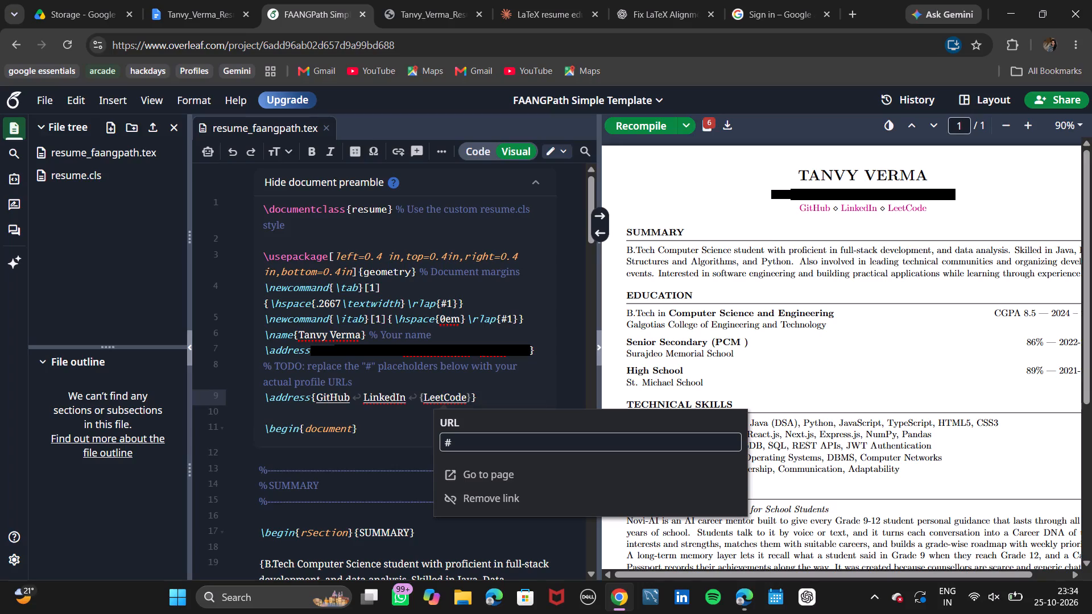
pyautogui.click(378, 400)
pyautogui.click(324, 397)
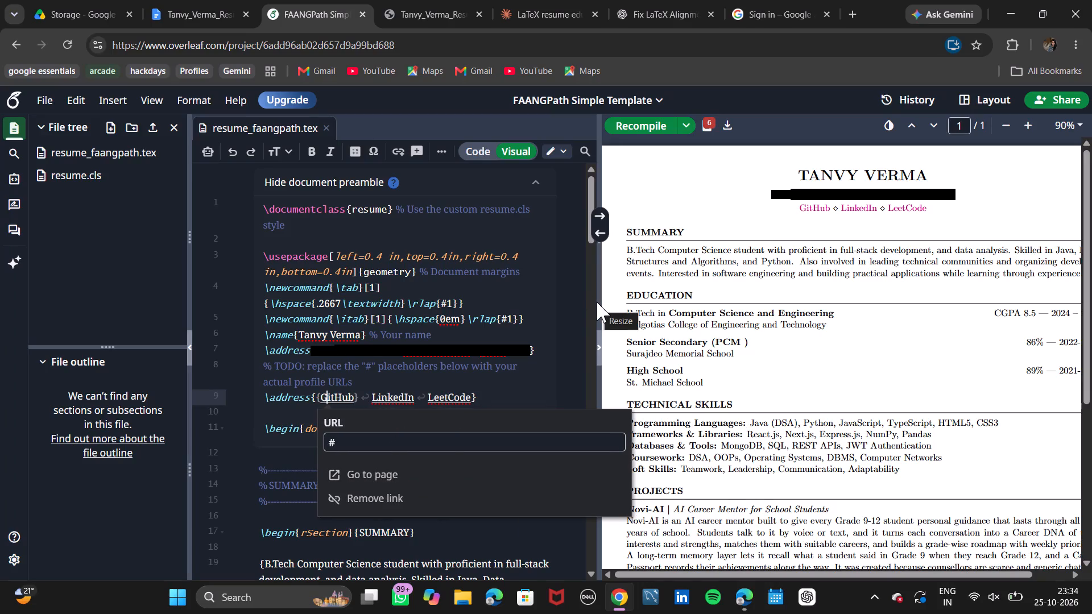
# Open GitHub in a new browser tab.
pyautogui.click(861, 16)
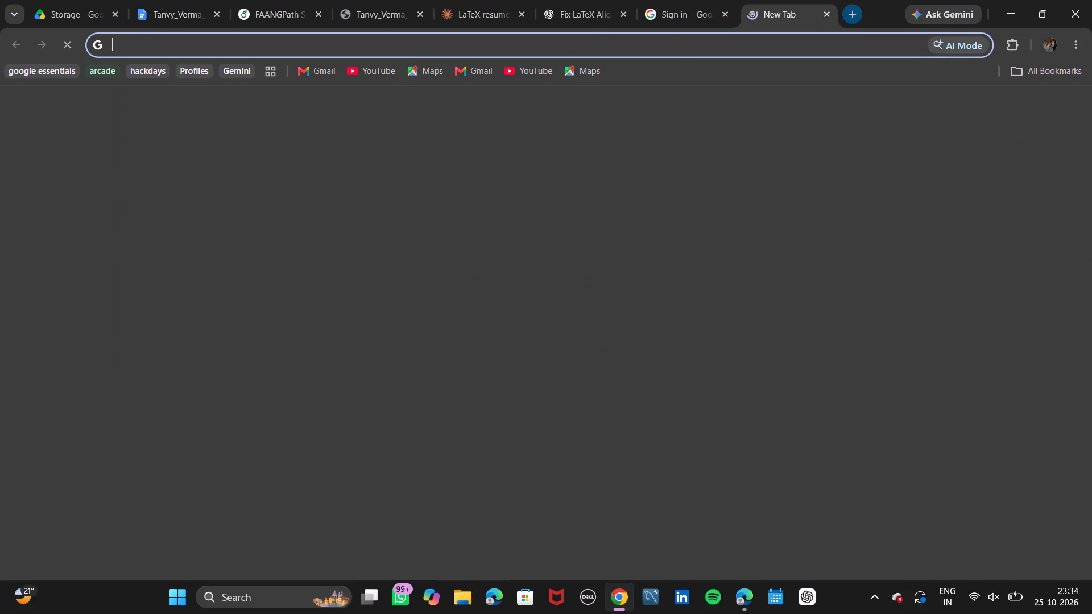
pyautogui.click(588, 38)
pyautogui.write('github')
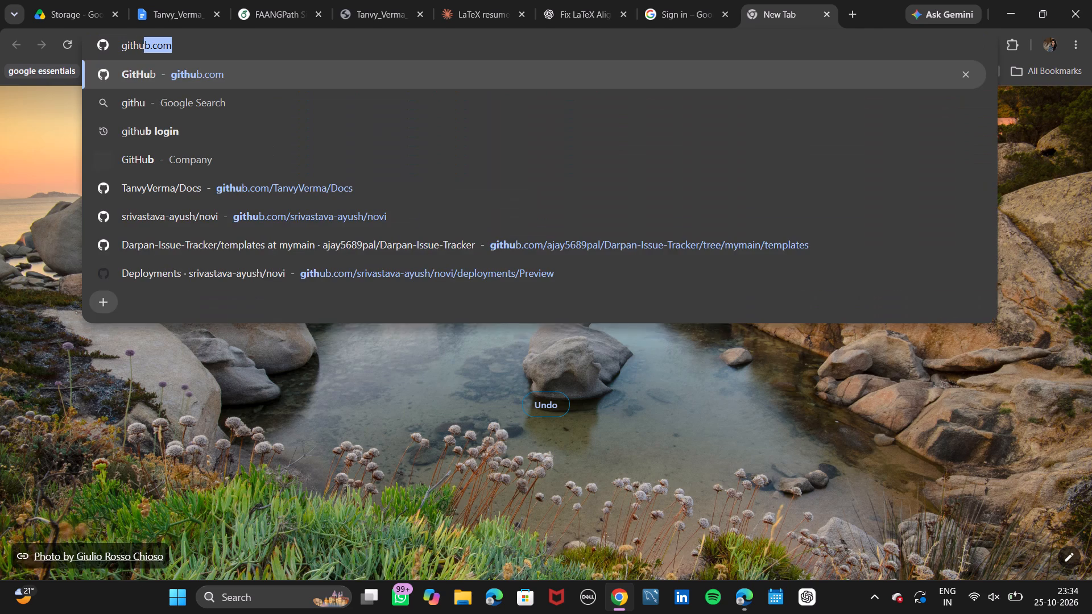
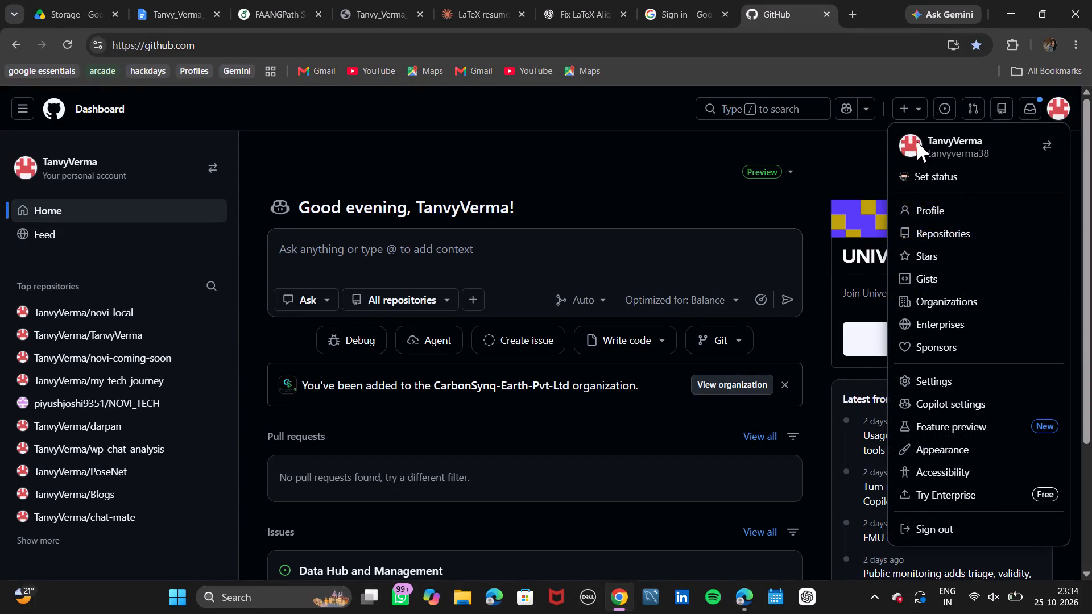
# Open the account's own GitHub profile page and copy its web address.
pyautogui.click(946, 209)
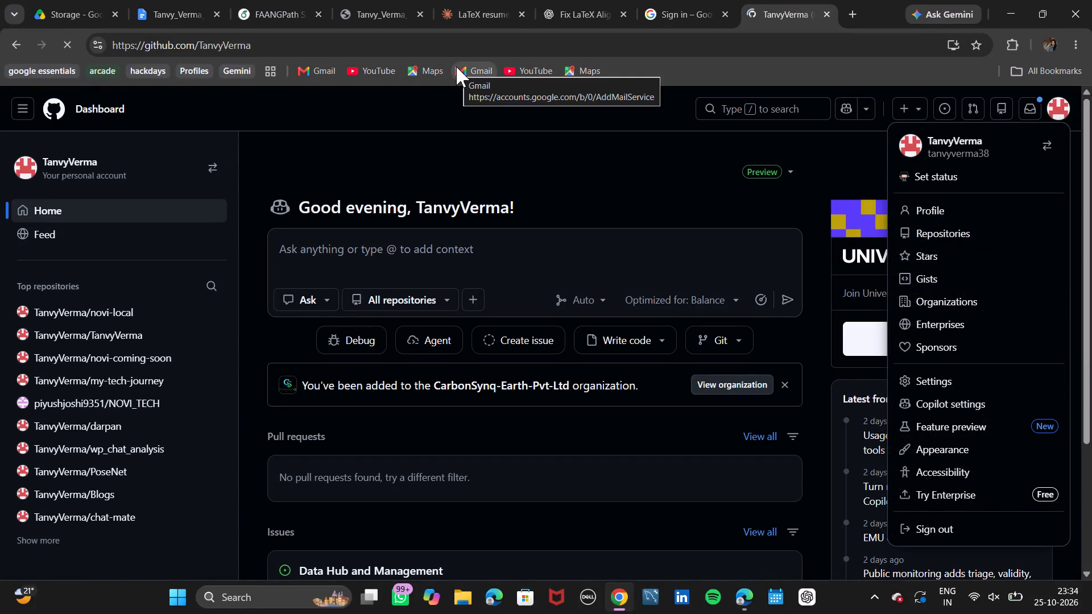
pyautogui.scroll(-4, 490, 310)
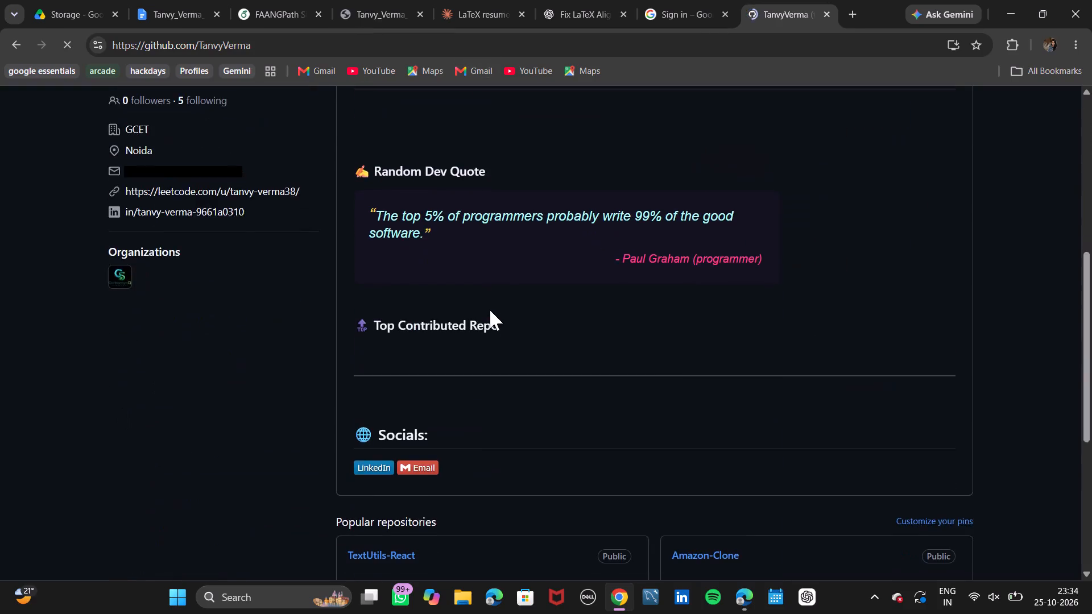
pyautogui.scroll(-9, 490, 310)
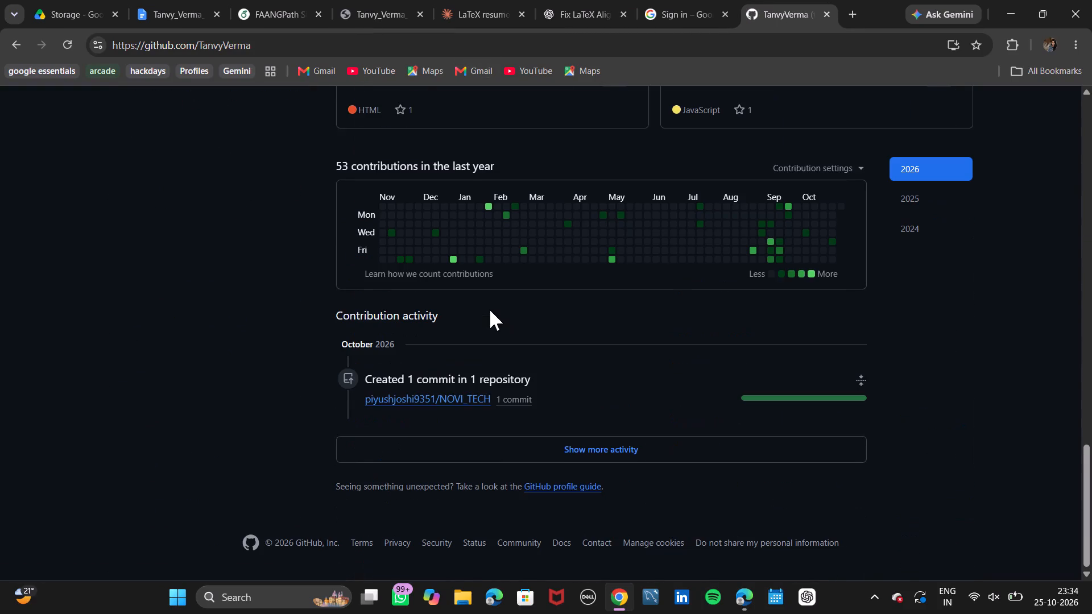
pyautogui.hscroll(-1, 655, 296)
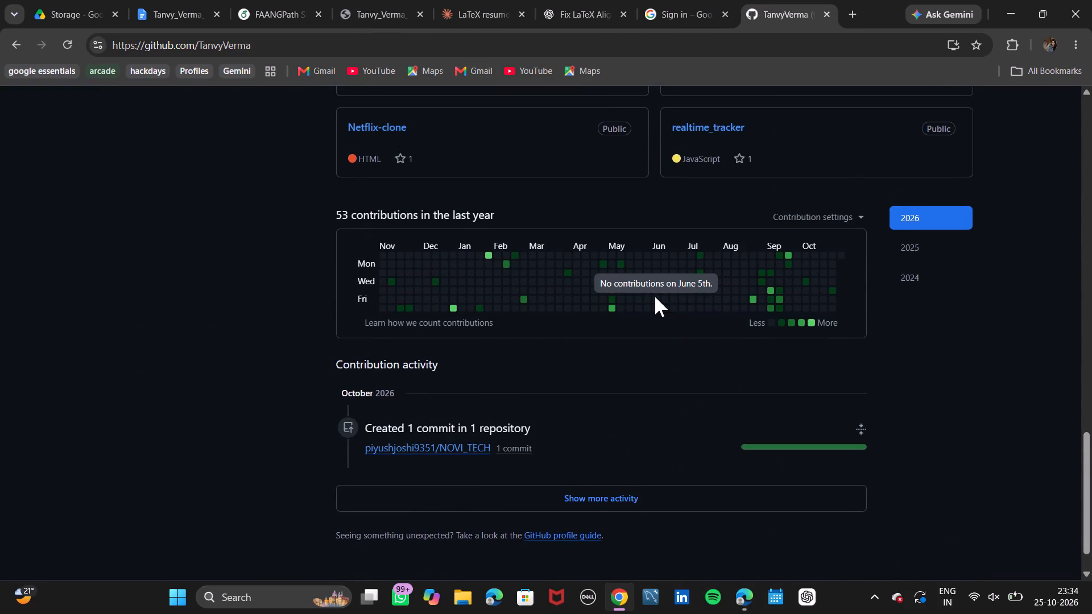
pyautogui.hscroll(-1, 655, 296)
pyautogui.scroll(18, 580, 300)
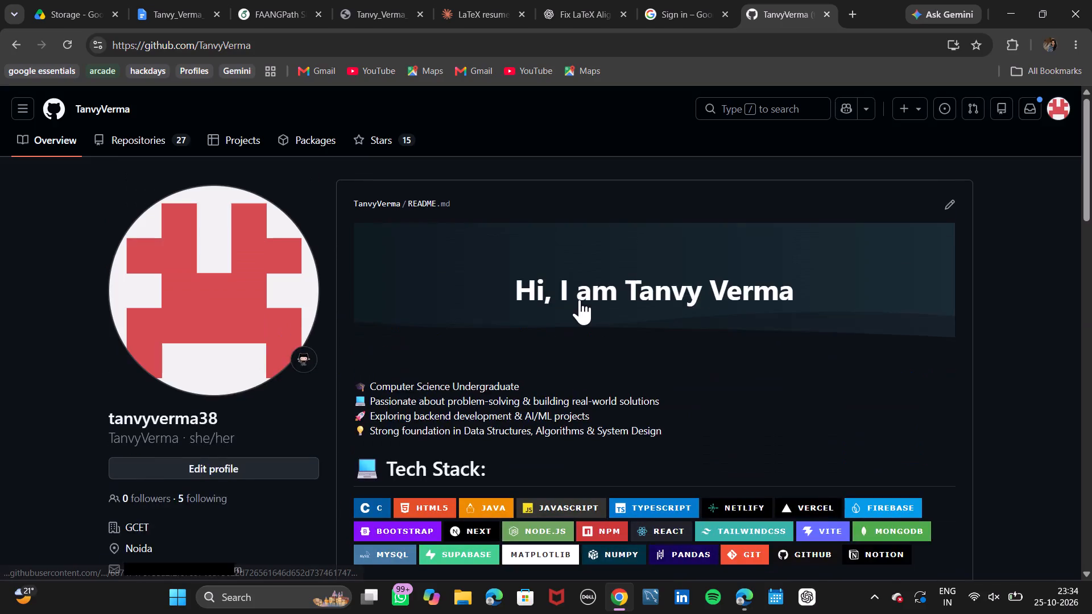
pyautogui.click(337, 53)
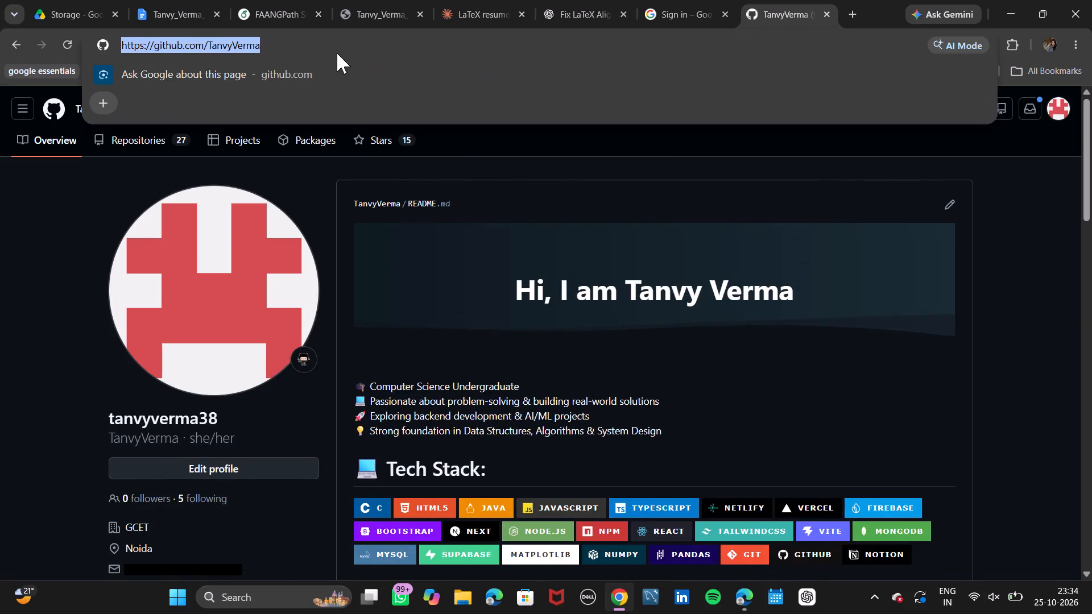
pyautogui.hotkey('ctrl', 'c')
pyautogui.click(0, 313)
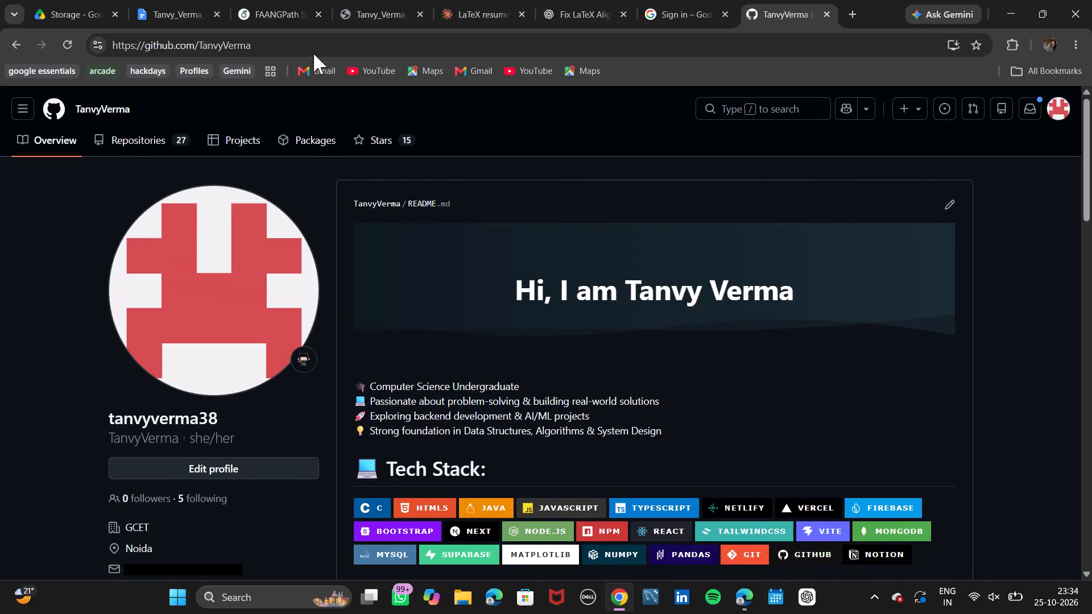
# Set the GitHub link's URL in the Overleaf resume header to the copied GitHub profile address.
pyautogui.click(296, 2)
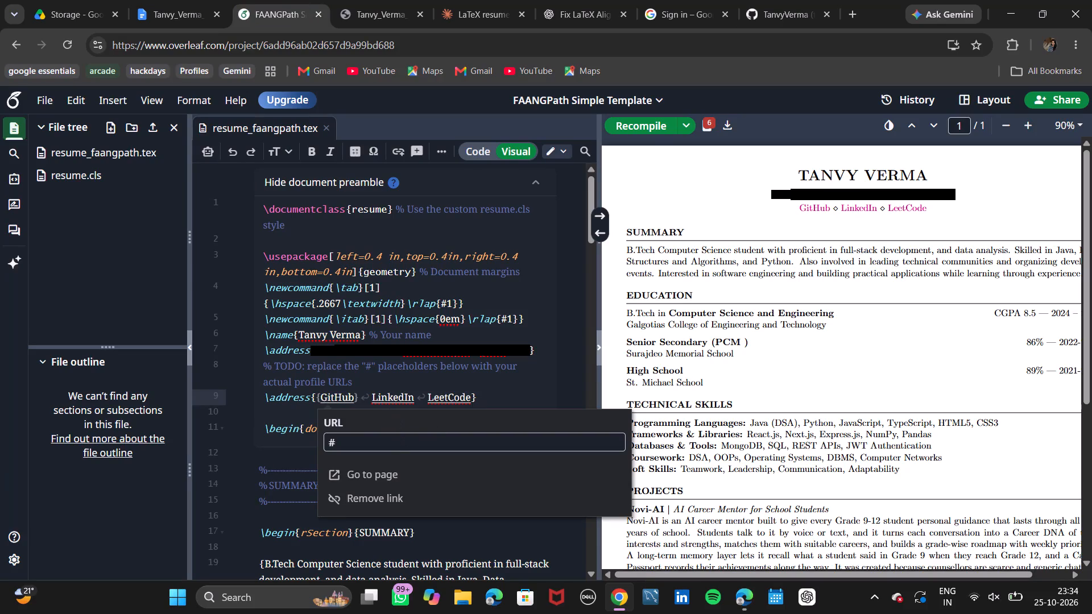
pyautogui.click(382, 439)
pyautogui.press('BackSpace')
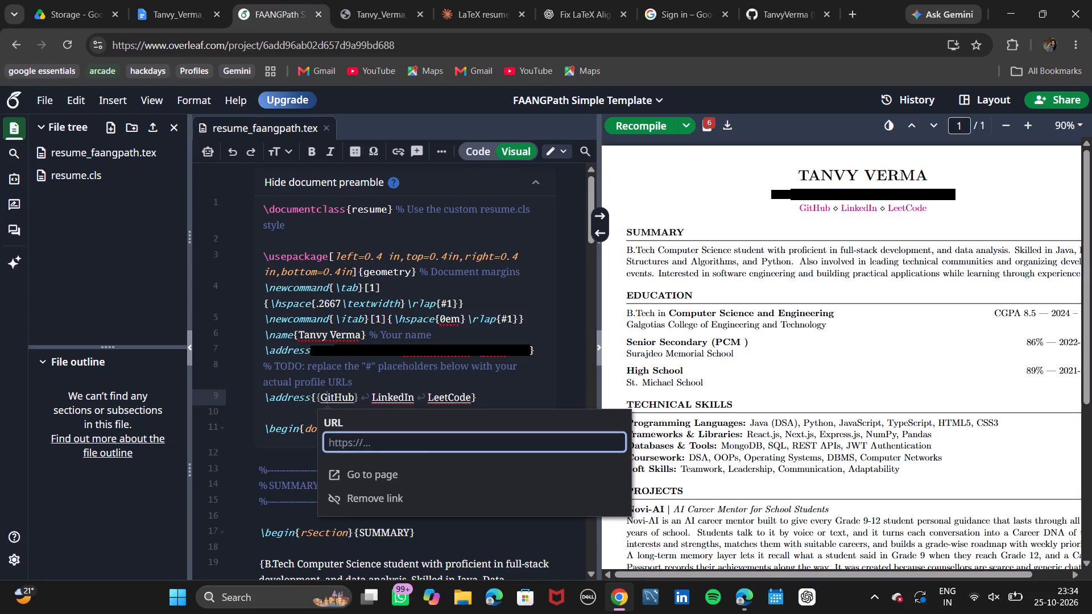
pyautogui.hotkey('ctrl', 'v')
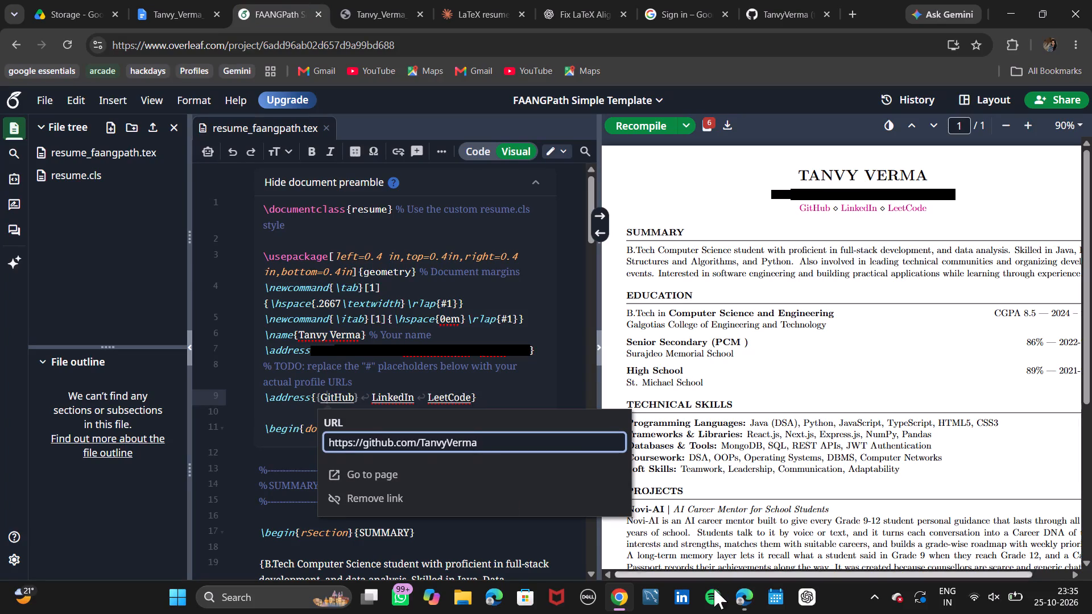
# Switch to the LinkedIn app and reload it.
pyautogui.click(688, 601)
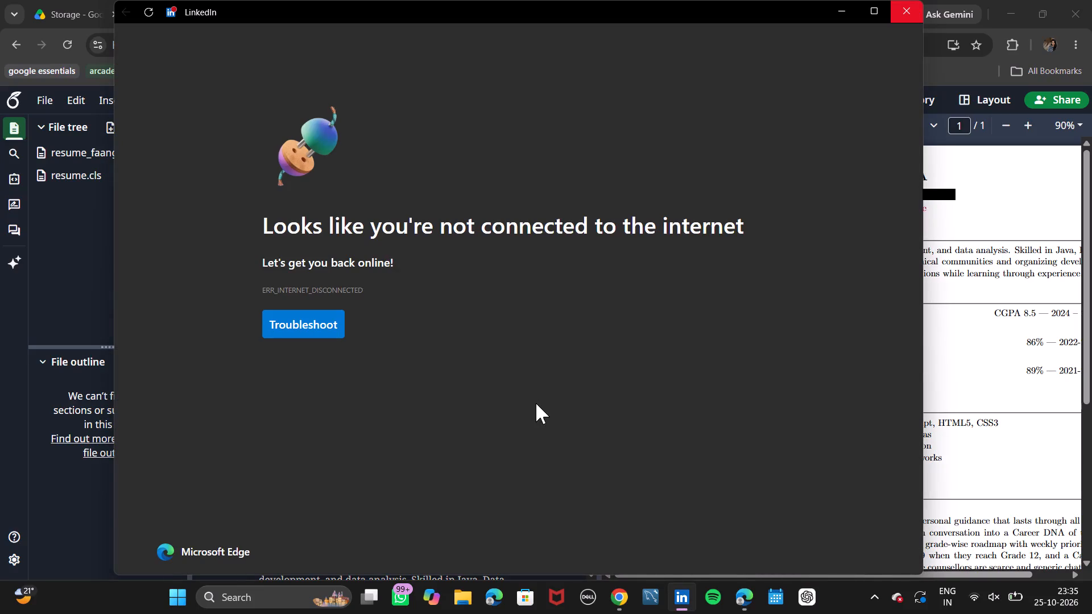
pyautogui.click(142, 10)
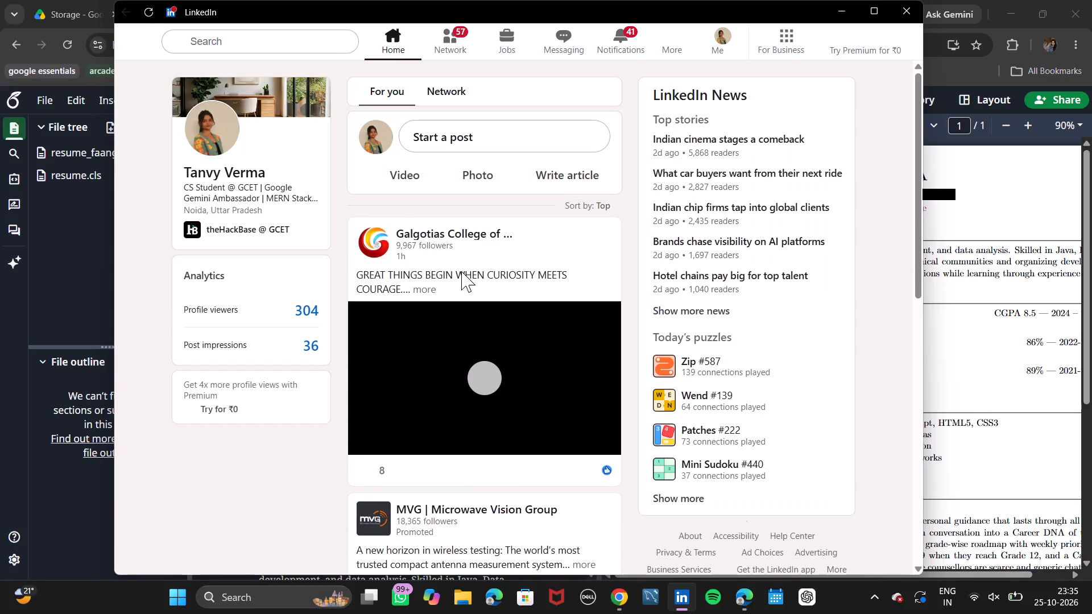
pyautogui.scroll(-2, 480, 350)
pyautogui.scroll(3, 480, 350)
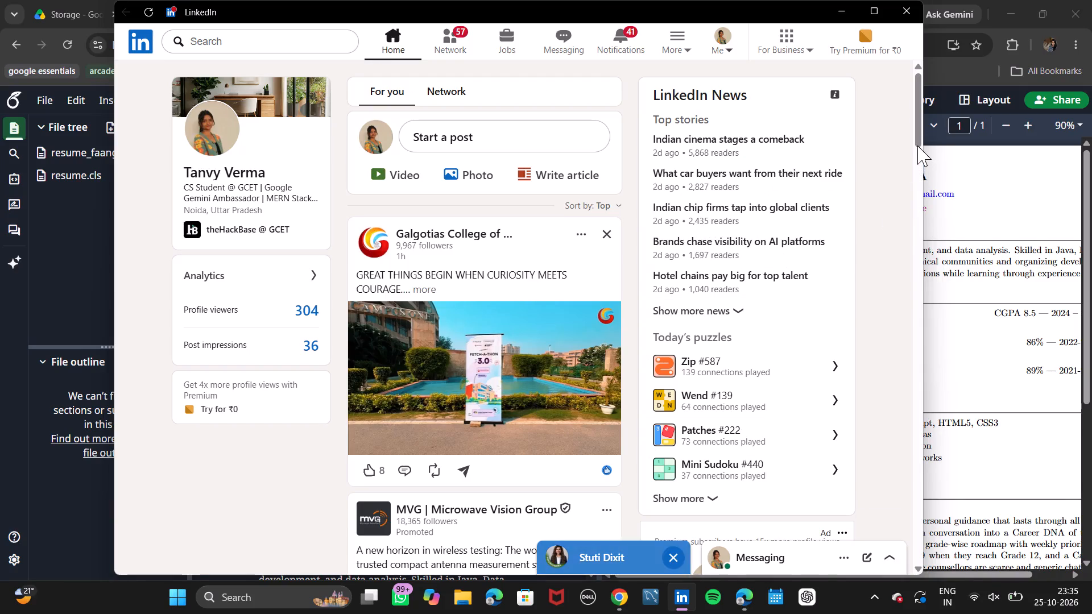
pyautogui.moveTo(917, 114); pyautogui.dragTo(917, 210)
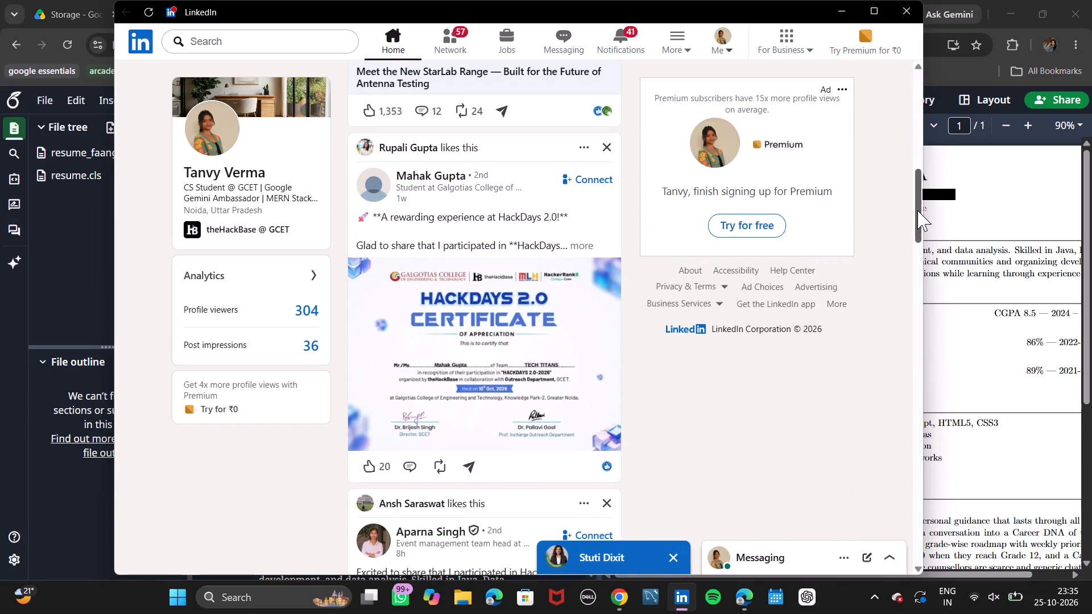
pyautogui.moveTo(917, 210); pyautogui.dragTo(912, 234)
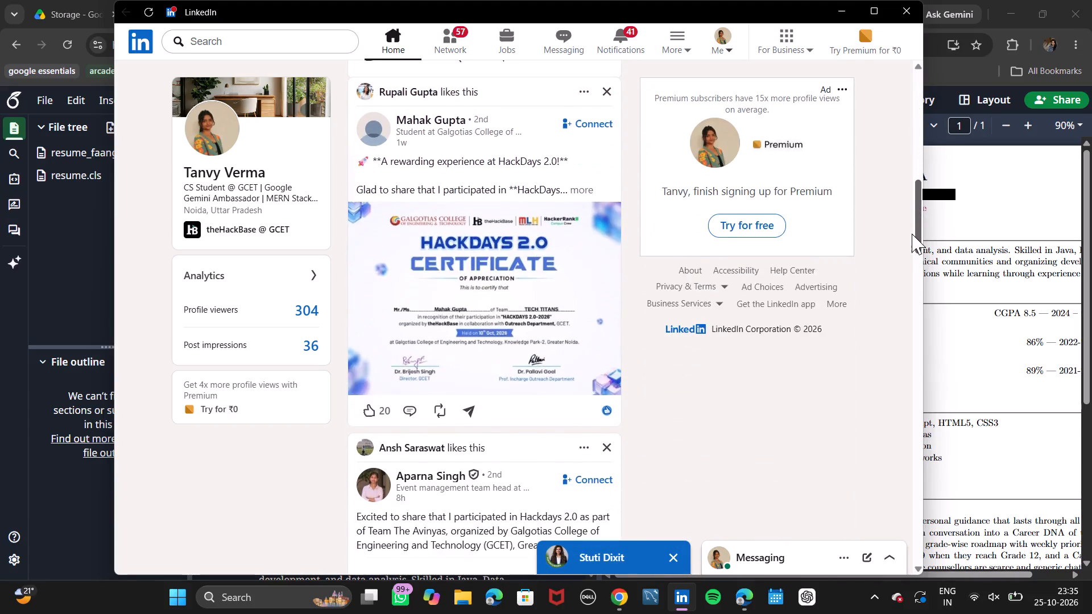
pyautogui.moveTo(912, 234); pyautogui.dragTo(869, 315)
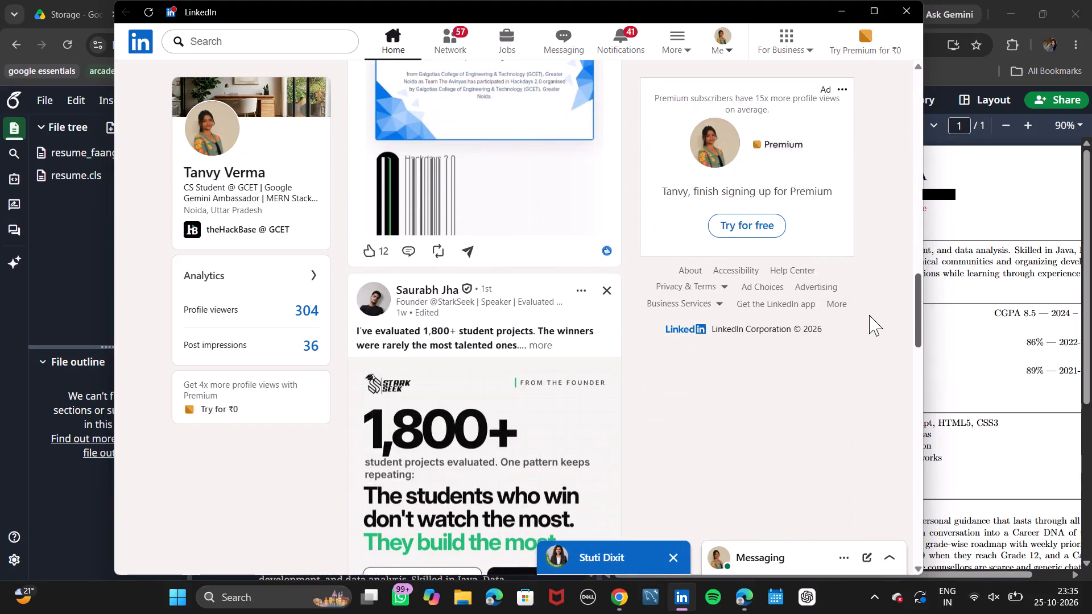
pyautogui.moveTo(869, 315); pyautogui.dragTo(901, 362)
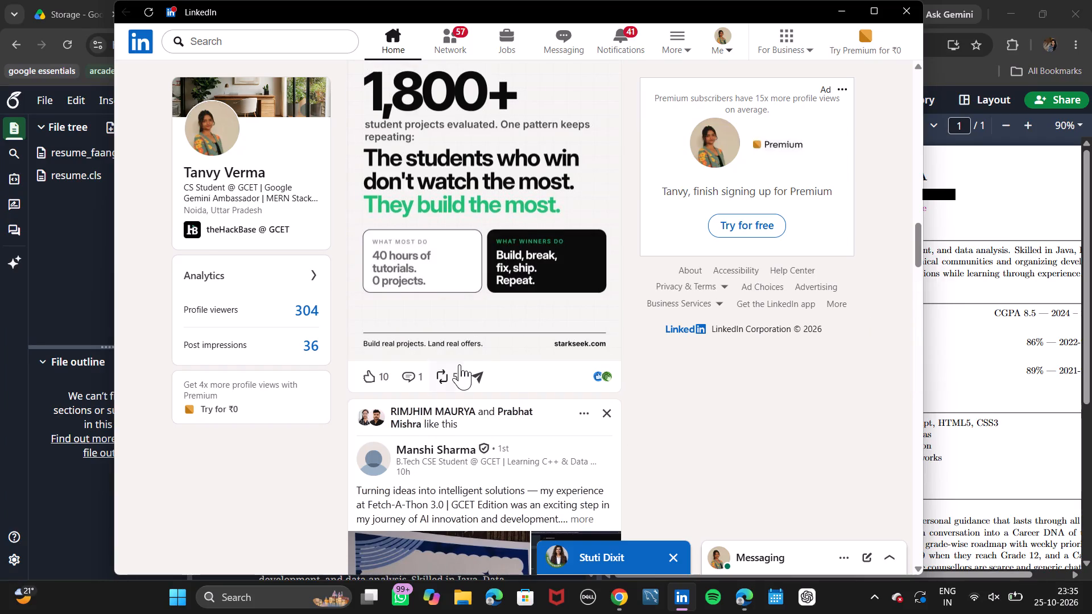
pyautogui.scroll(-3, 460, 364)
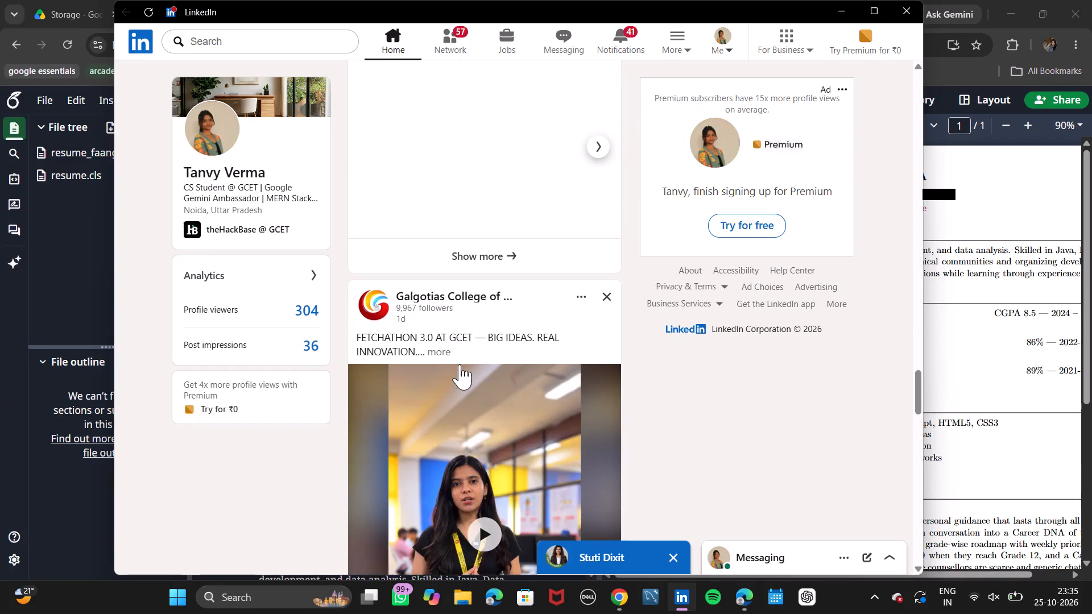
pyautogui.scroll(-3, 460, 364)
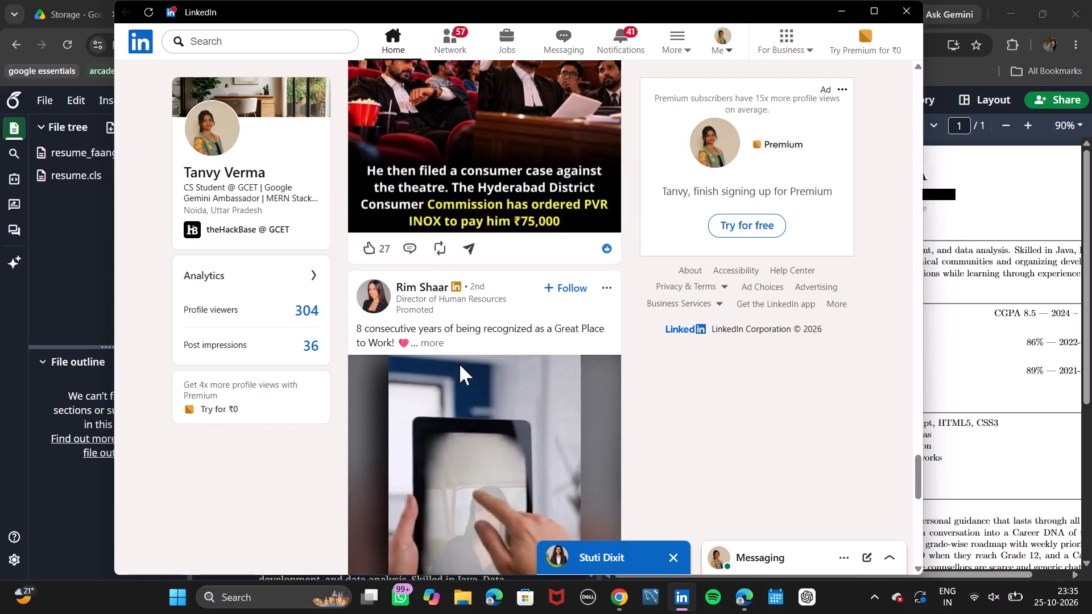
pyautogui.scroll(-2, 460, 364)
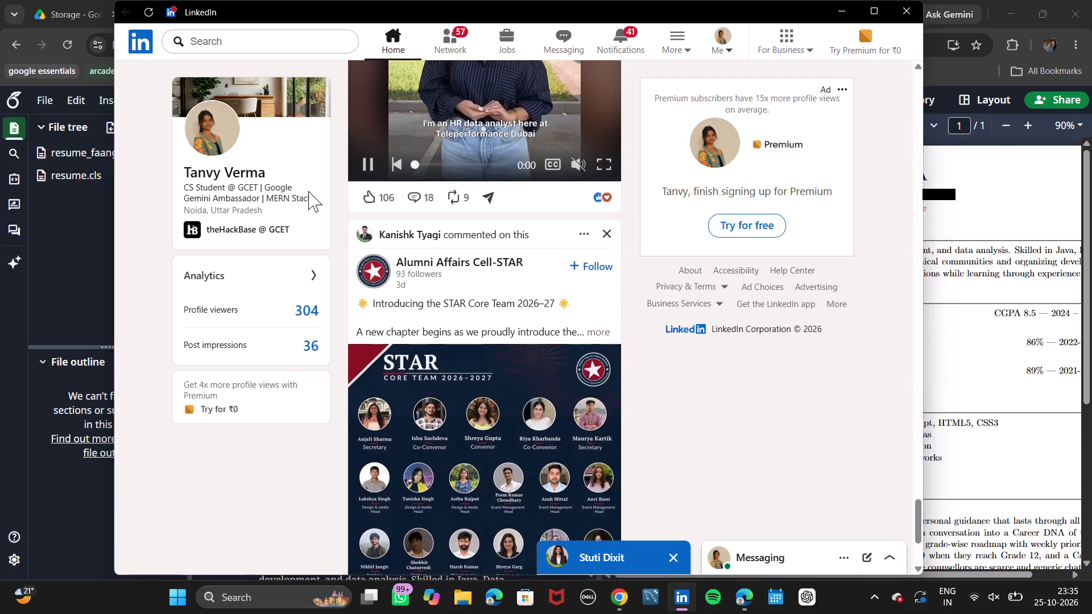
# Open the account's own LinkedIn profile from the home feed.
pyautogui.click(207, 147)
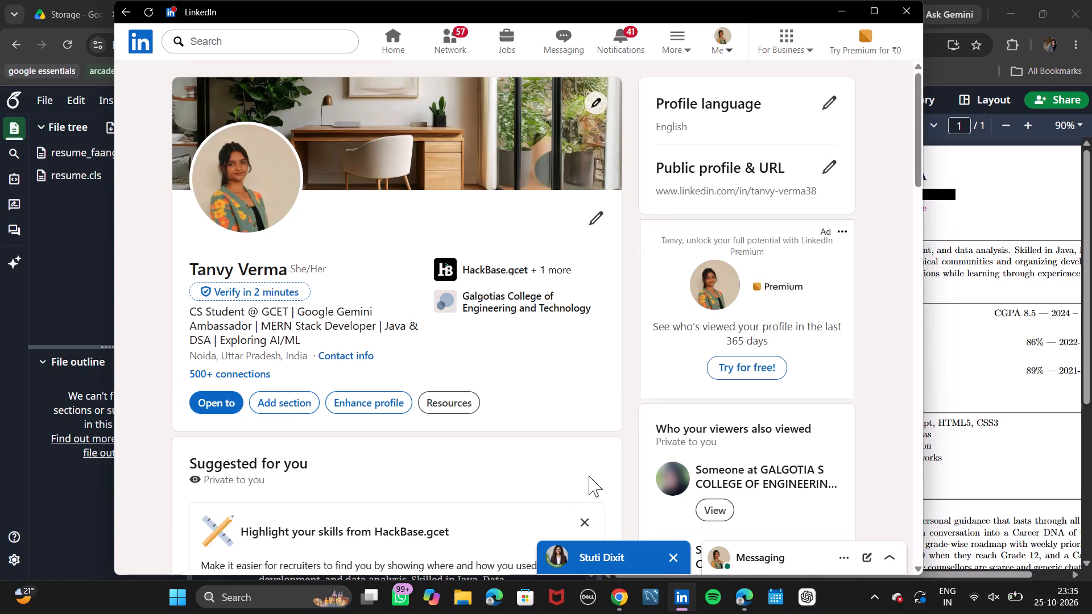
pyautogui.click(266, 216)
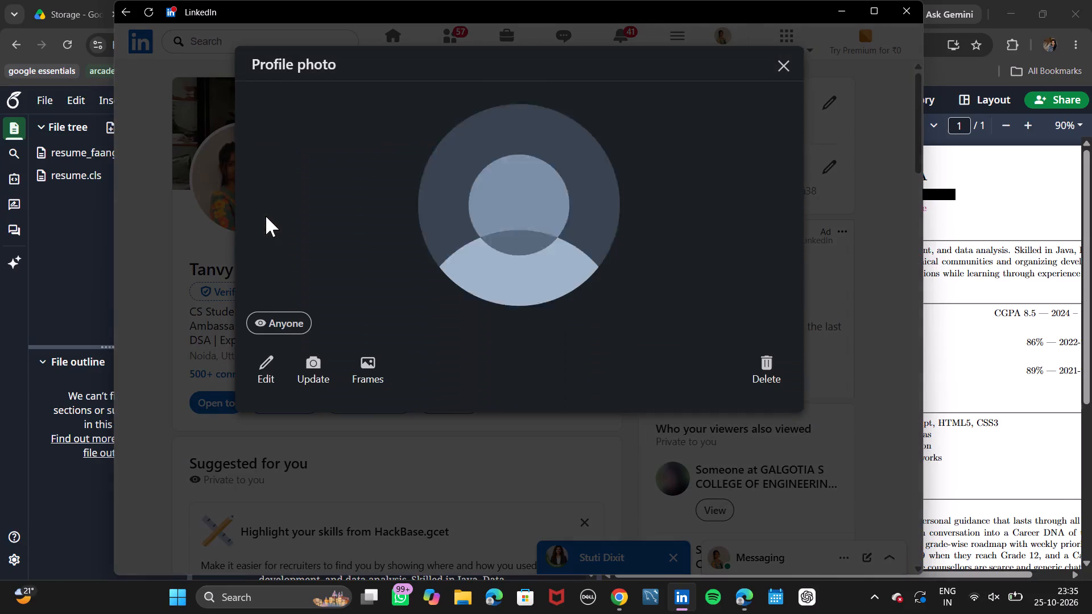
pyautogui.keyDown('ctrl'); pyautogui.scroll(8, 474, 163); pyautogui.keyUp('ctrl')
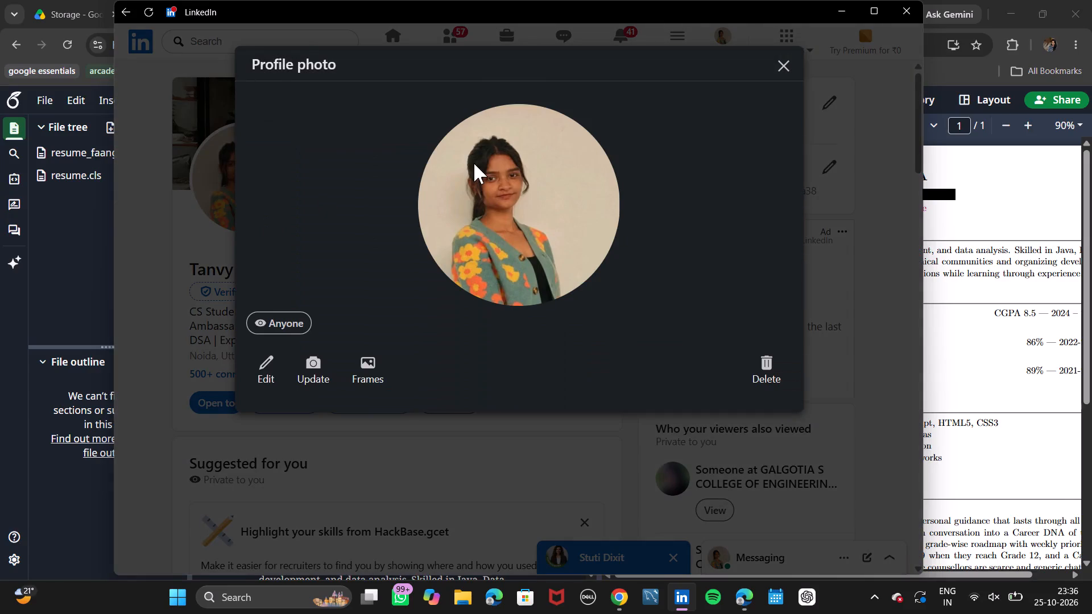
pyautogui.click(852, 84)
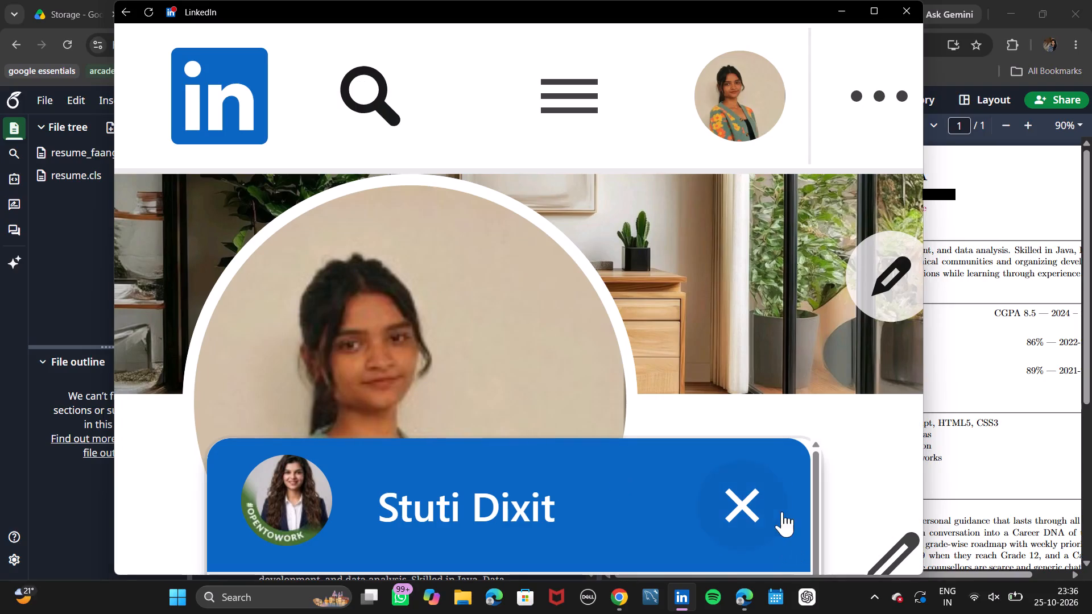
# Close the chat pop-up overlapping the LinkedIn profile page.
pyautogui.doubleClick(742, 512)
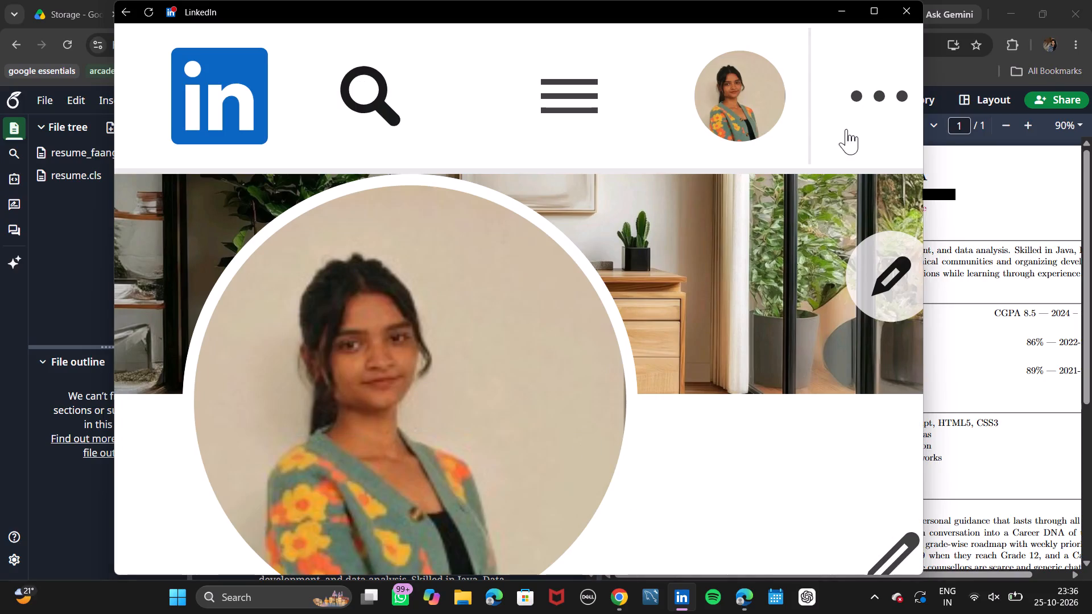
pyautogui.keyDown('ctrl'); pyautogui.scroll(-9, 738, 210); pyautogui.keyUp('ctrl')
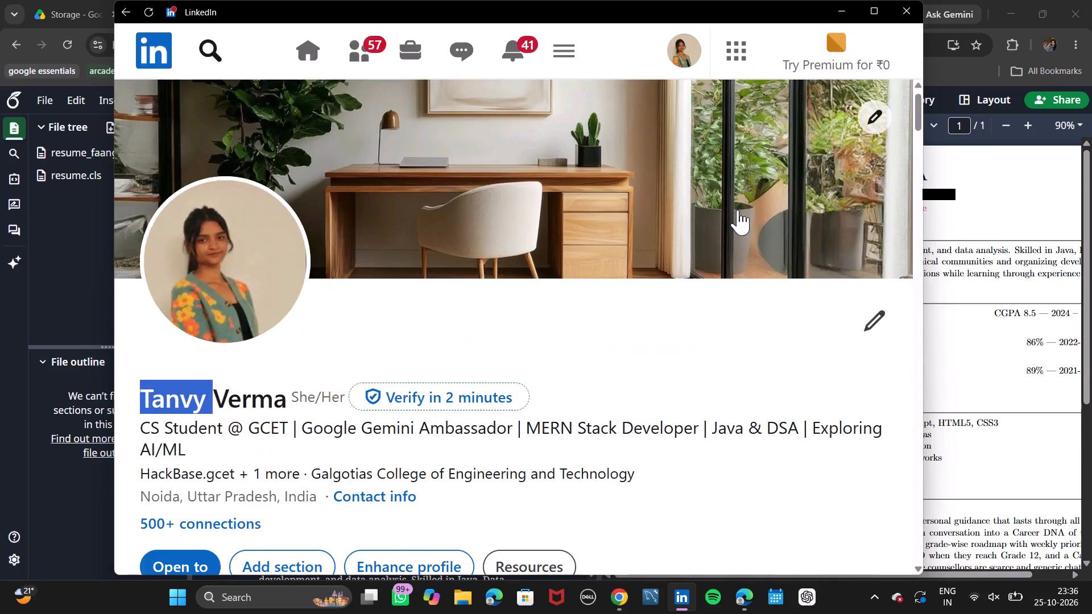
pyautogui.click(465, 441)
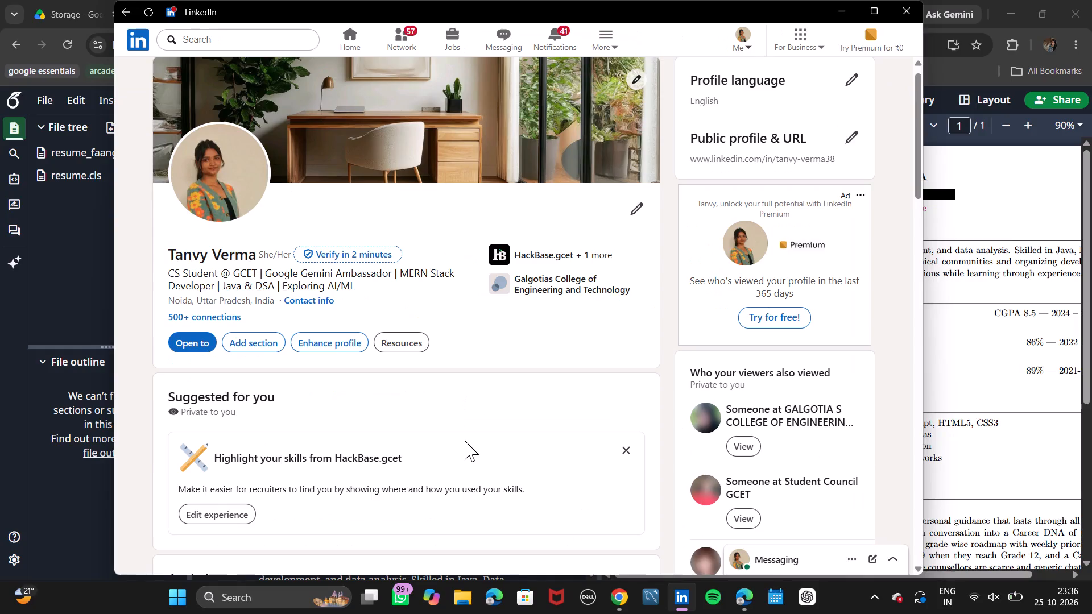
# Open the Public profile & URL settings from the LinkedIn profile.
pyautogui.keyDown('ctrl'); pyautogui.scroll(-10, 465, 441); pyautogui.keyUp('ctrl')
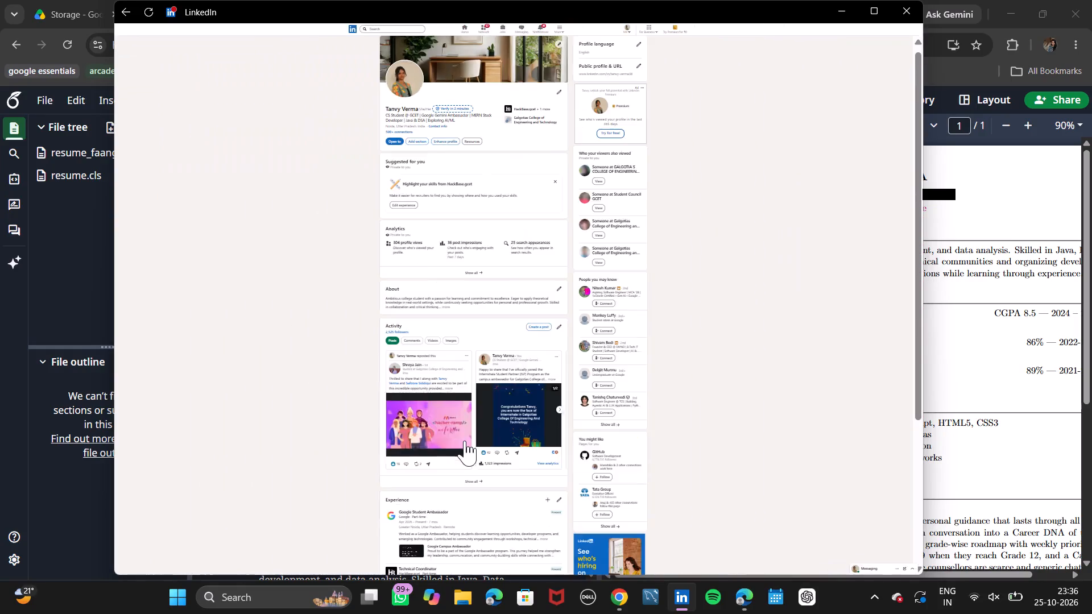
pyautogui.keyDown('ctrl'); pyautogui.scroll(8, 465, 441); pyautogui.keyUp('ctrl')
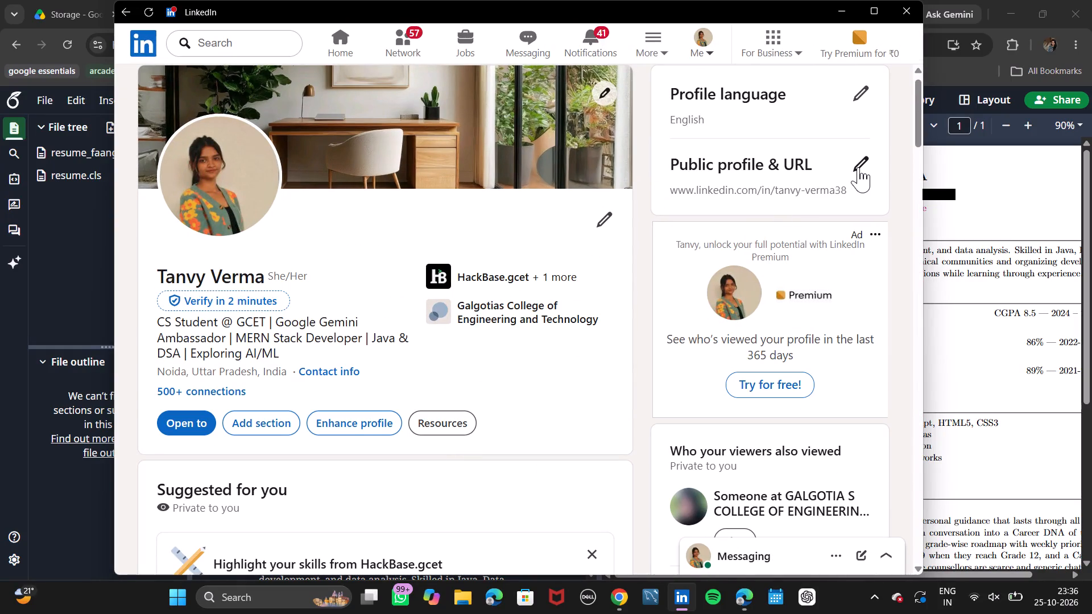
pyautogui.scroll(3, 858, 167)
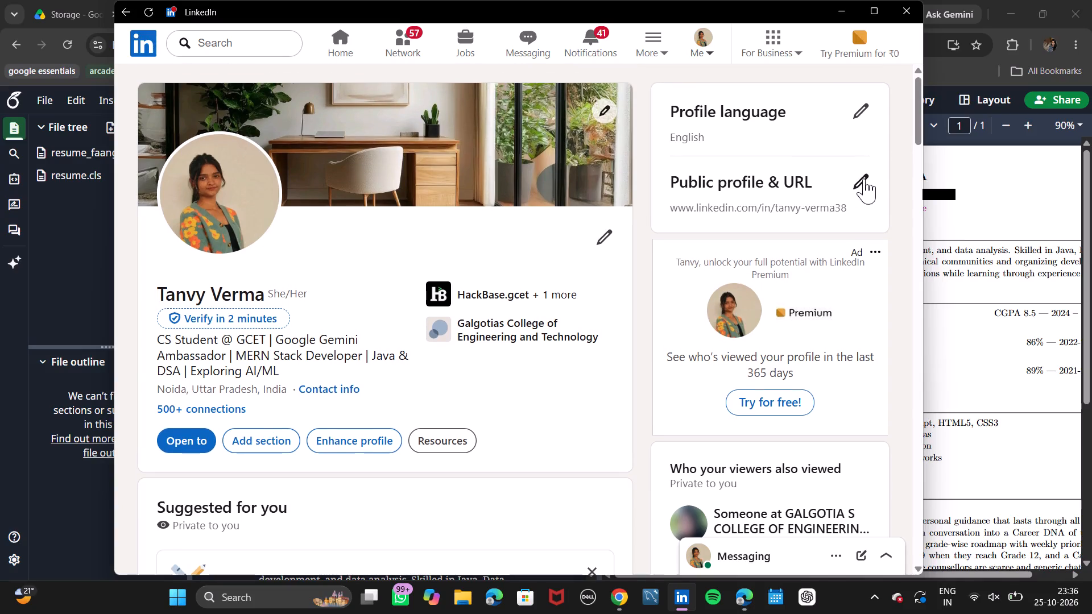
pyautogui.click(864, 179)
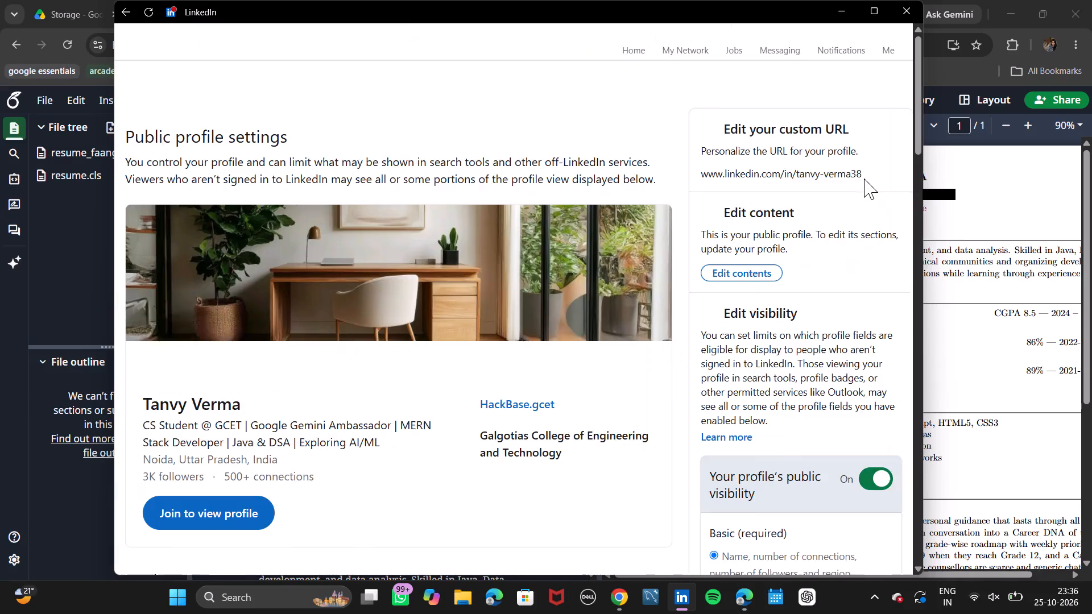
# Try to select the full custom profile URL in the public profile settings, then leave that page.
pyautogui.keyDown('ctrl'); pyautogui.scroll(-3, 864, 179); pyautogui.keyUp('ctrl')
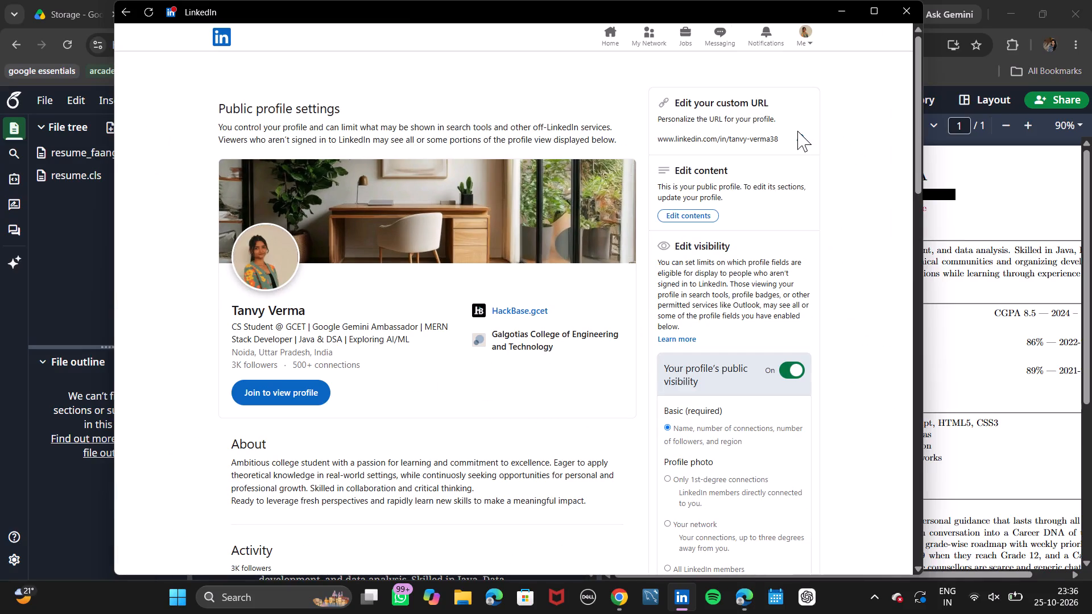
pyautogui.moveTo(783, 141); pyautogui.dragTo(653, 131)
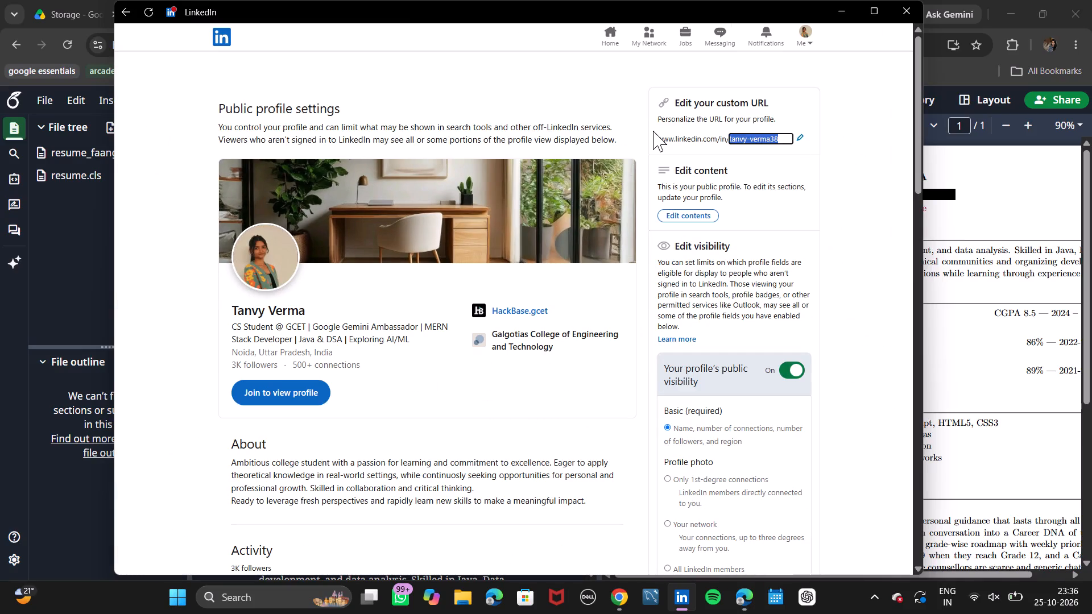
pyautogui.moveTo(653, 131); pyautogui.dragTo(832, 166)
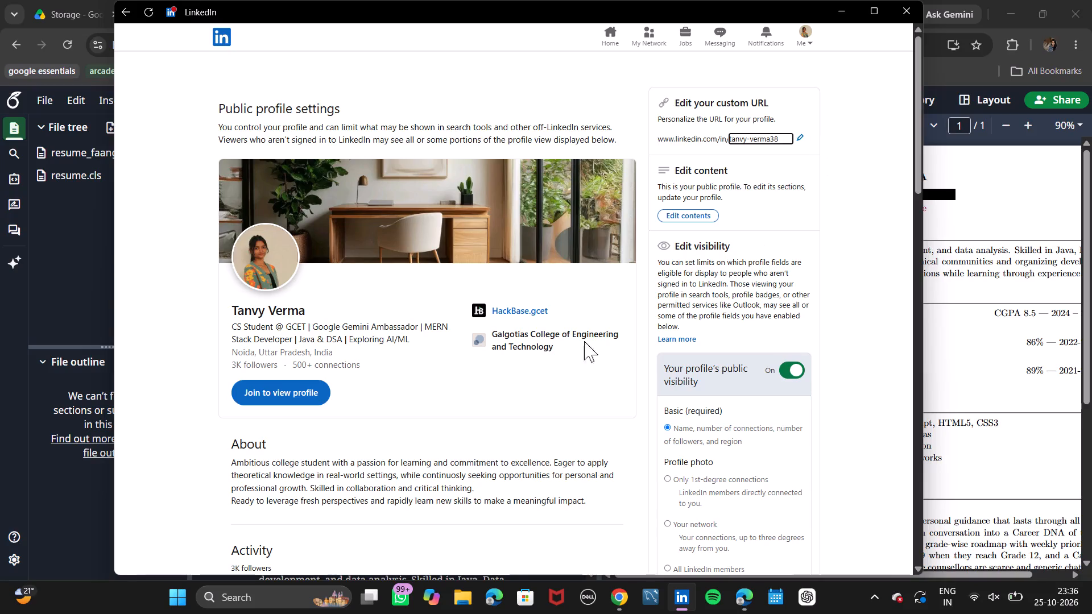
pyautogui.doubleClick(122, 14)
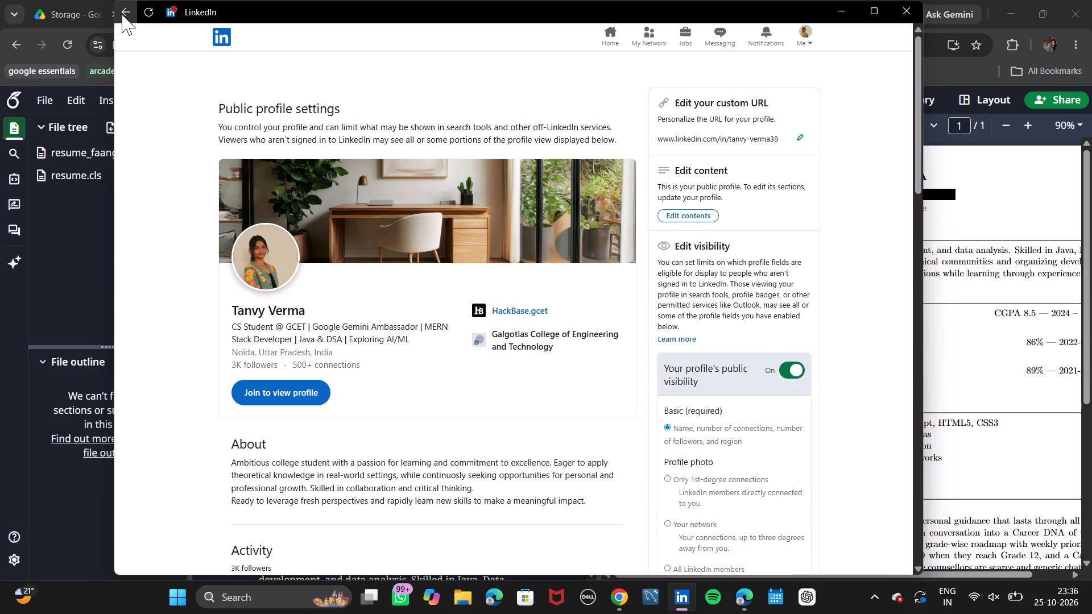
# Leave the public profile settings for the home feed and reopen the account's own LinkedIn profile.
pyautogui.doubleClick(146, 10)
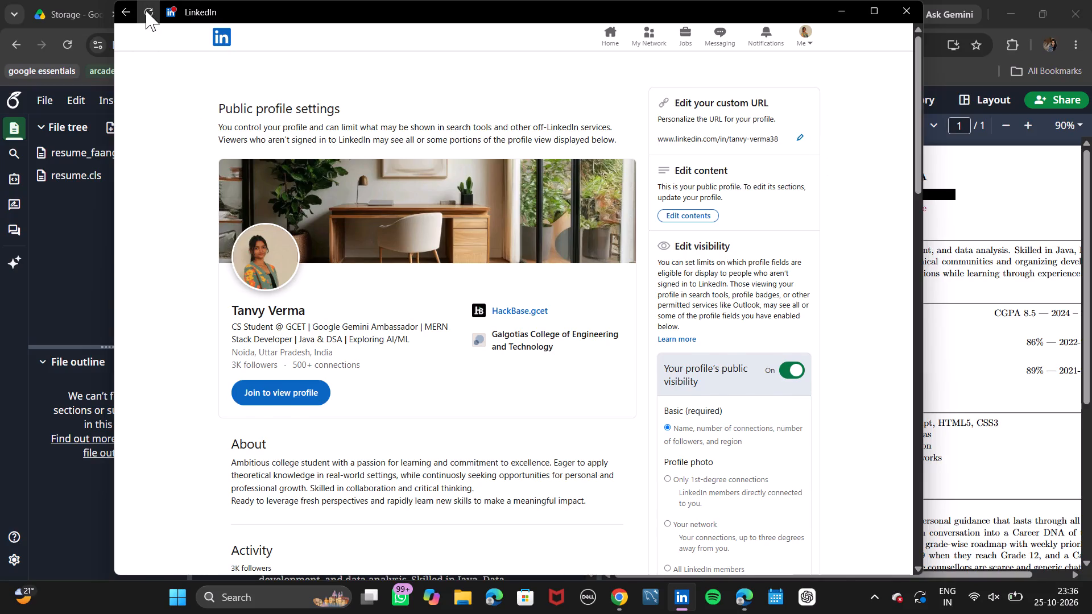
pyautogui.click(146, 10)
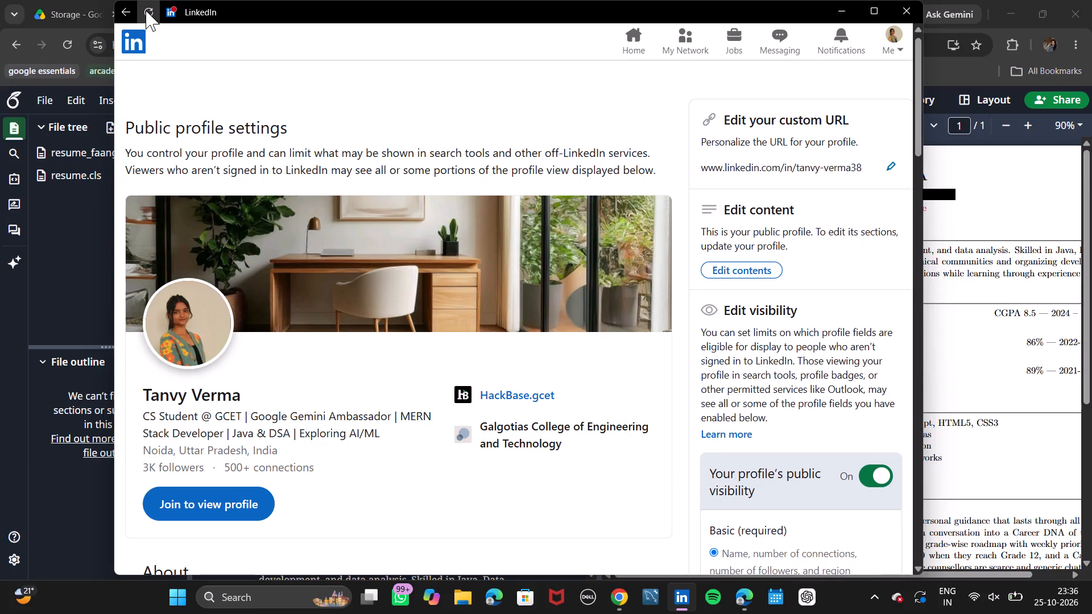
pyautogui.click(116, 6)
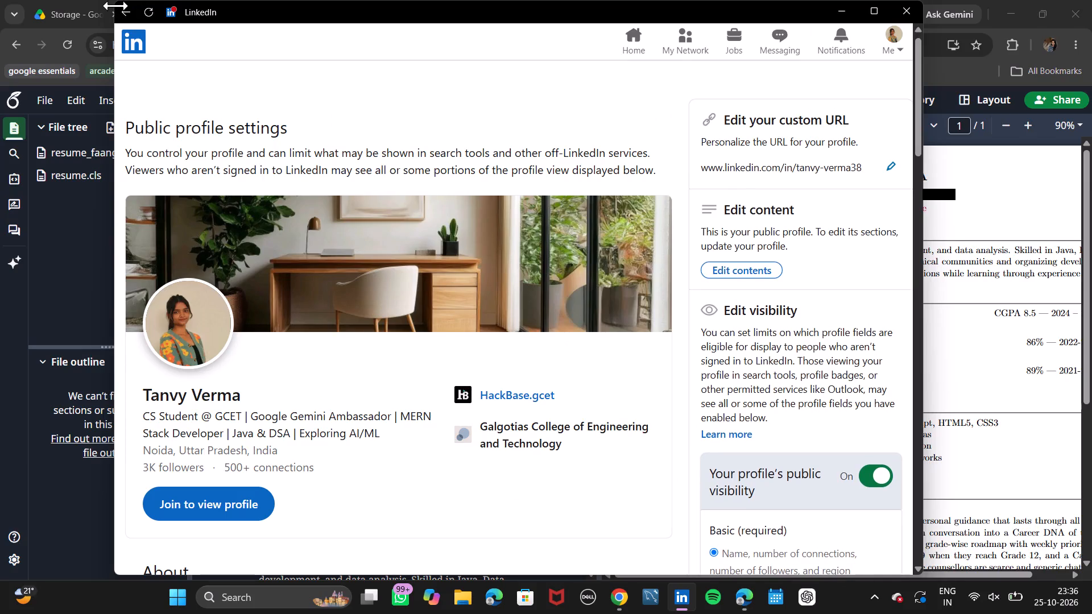
pyautogui.click(125, 13)
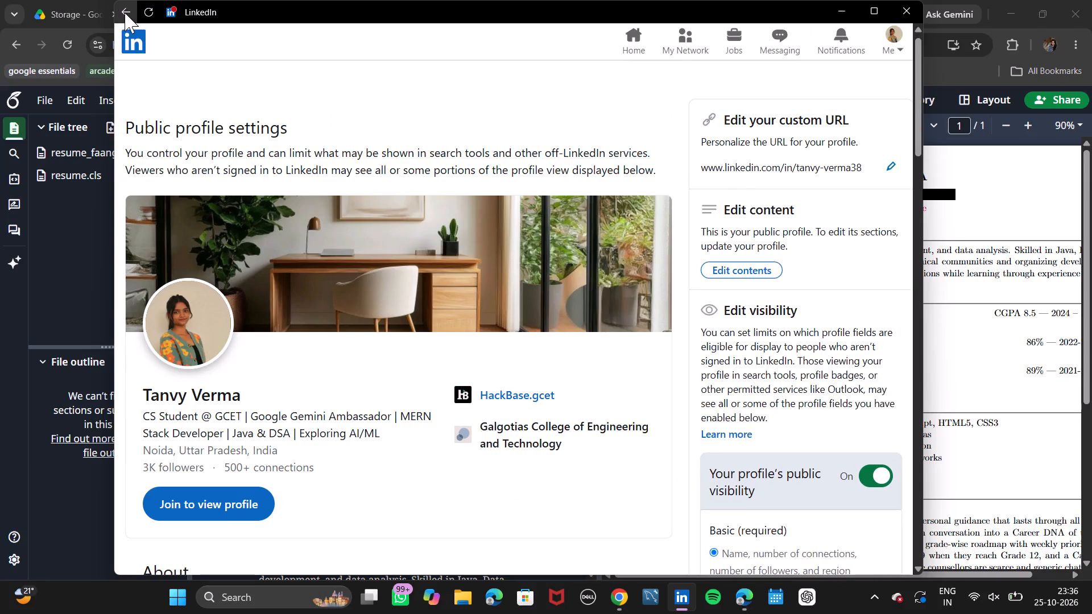
pyautogui.click(125, 13)
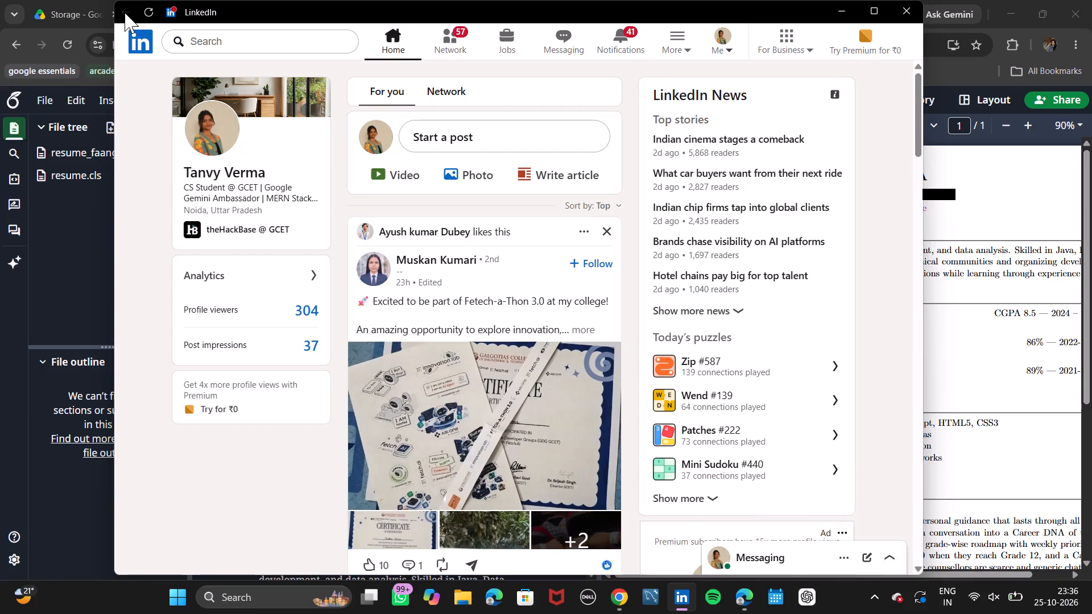
pyautogui.click(209, 148)
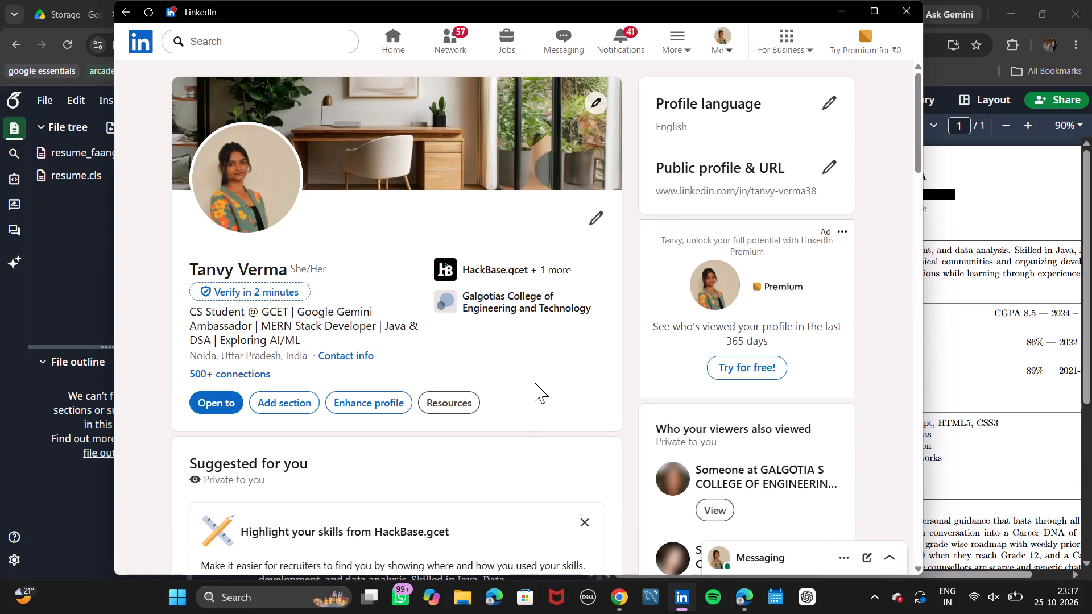
# Dismiss the suggestion to highlight skills from HackBase.gcet on the LinkedIn profile.
pyautogui.click(582, 522)
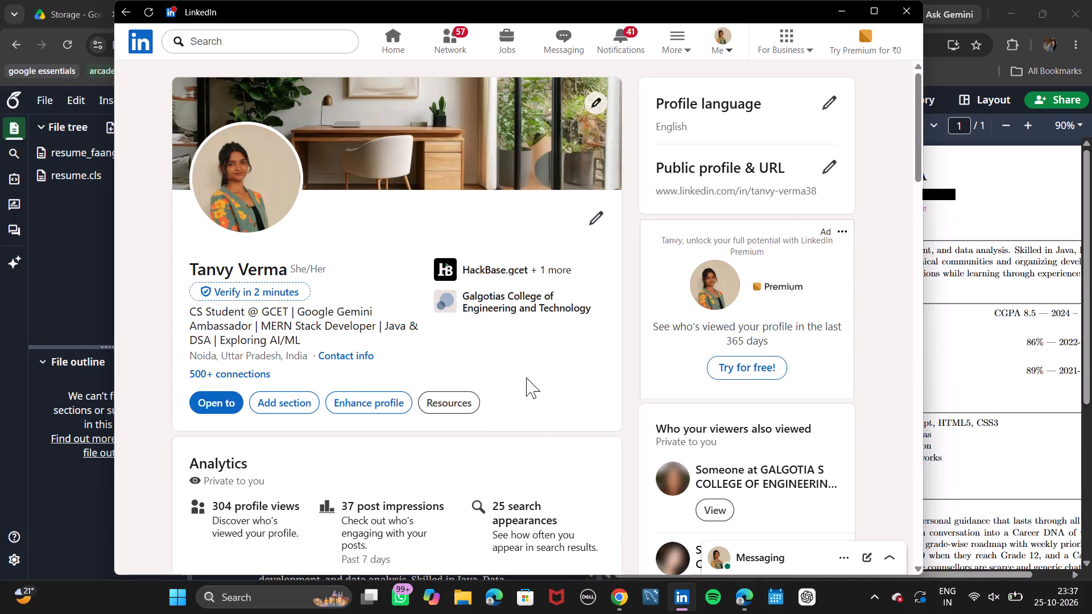
# Look through the LinkedIn profile page from the header down to the footer for the profile link.
pyautogui.scroll(-2, 367, 416)
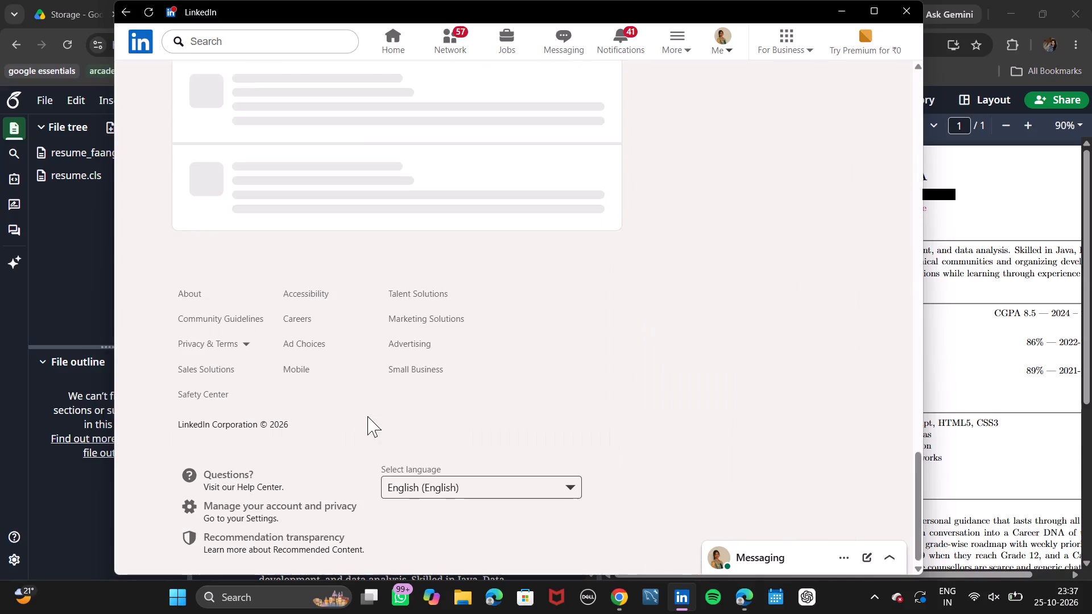
pyautogui.scroll(2, 330, 413)
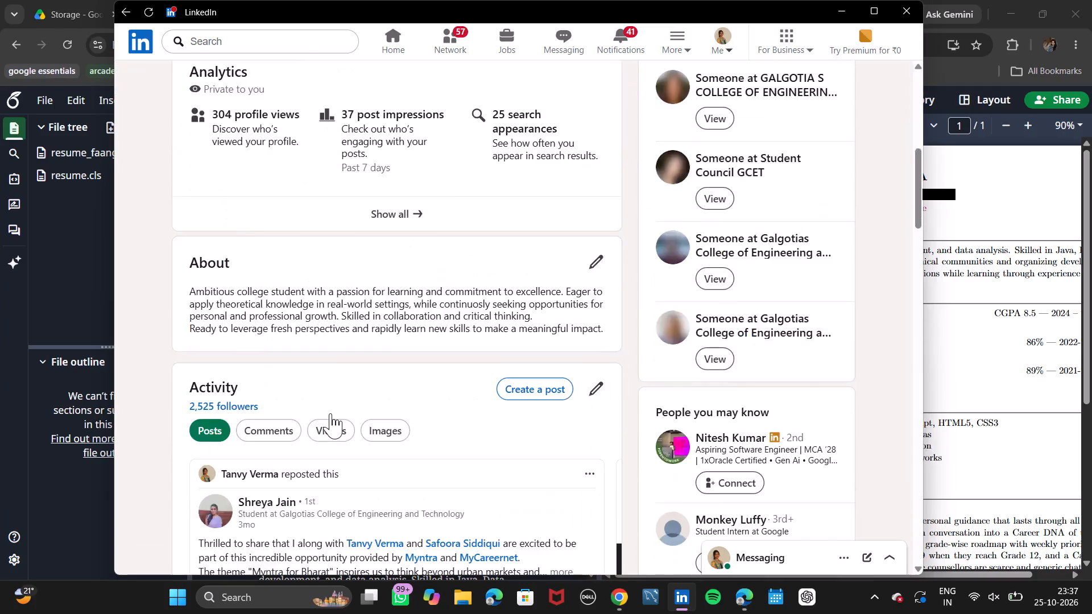
pyautogui.scroll(2, 330, 413)
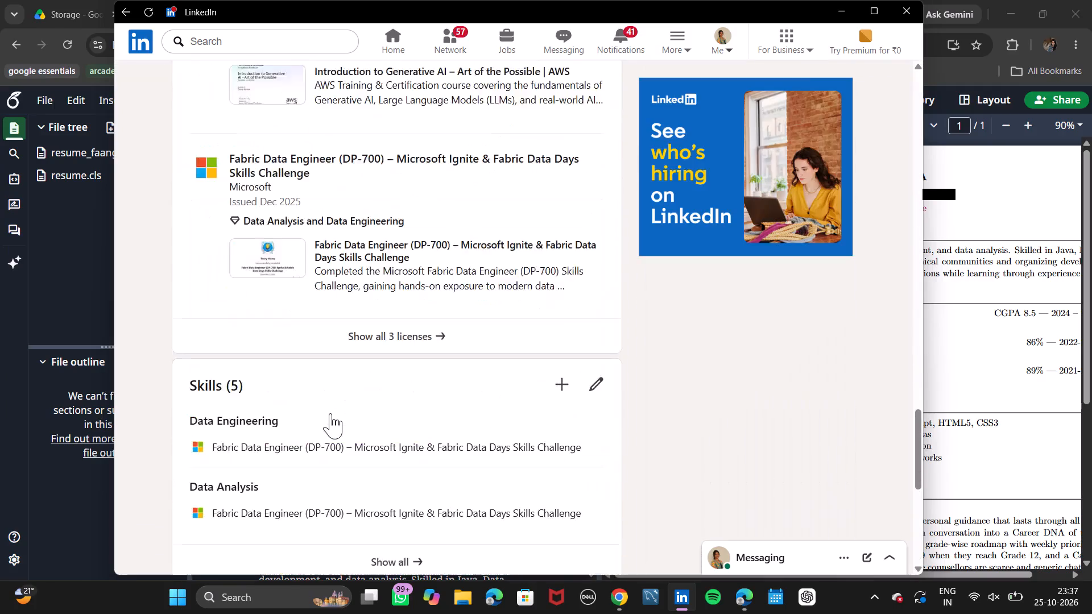
pyautogui.scroll(1, 330, 413)
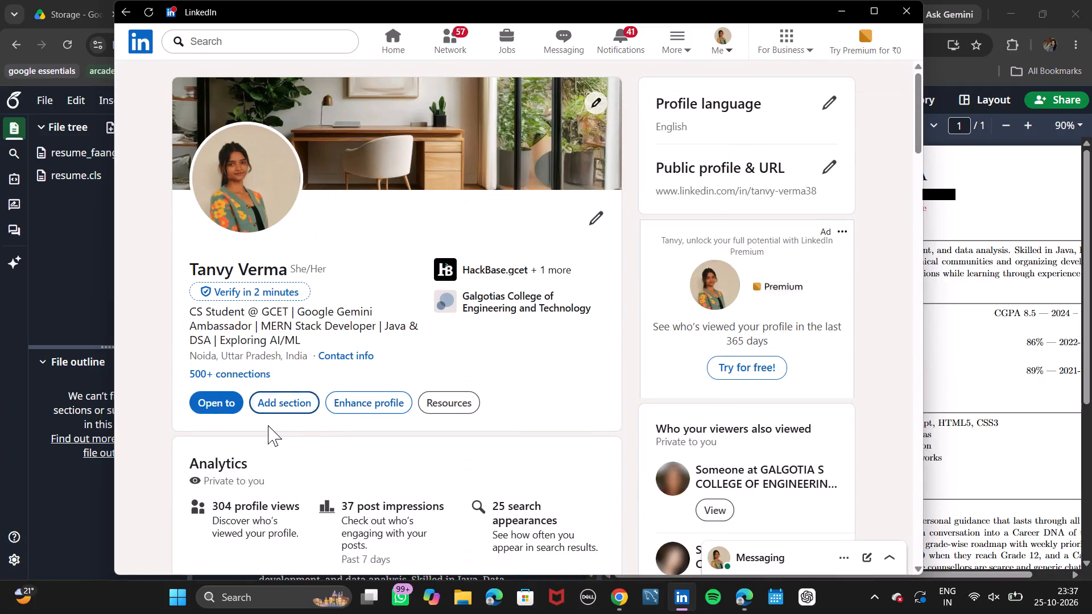
pyautogui.scroll(1, 268, 425)
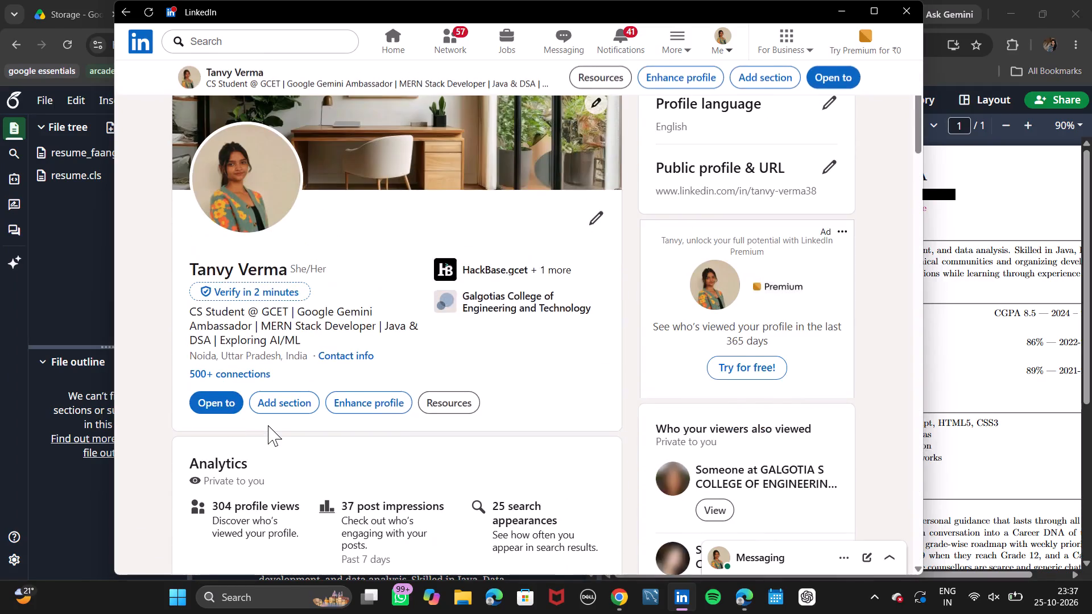
pyautogui.scroll(1, 268, 425)
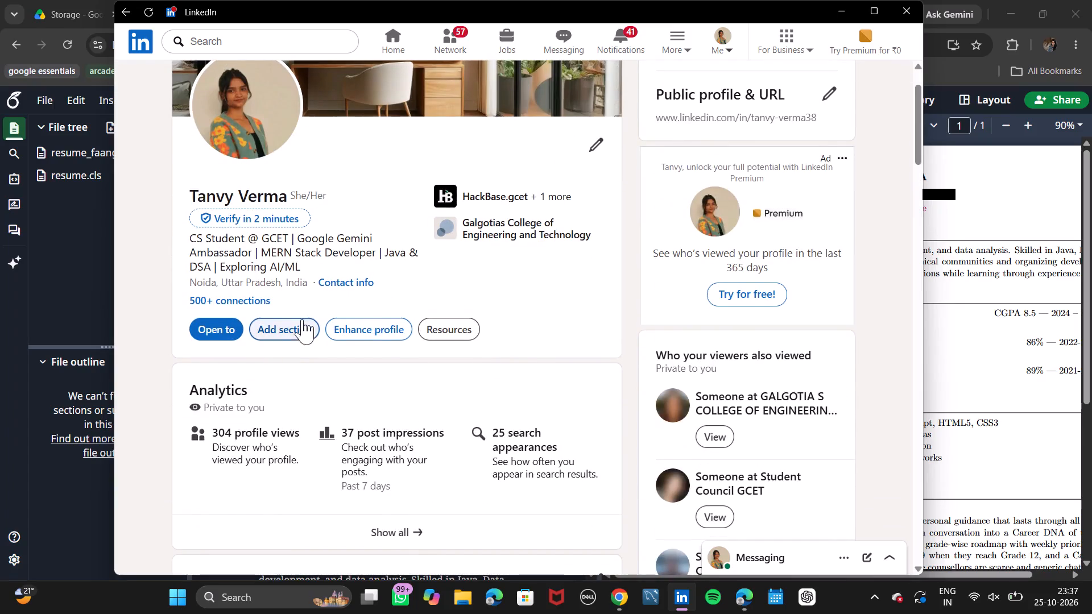
pyautogui.scroll(1, 278, 326)
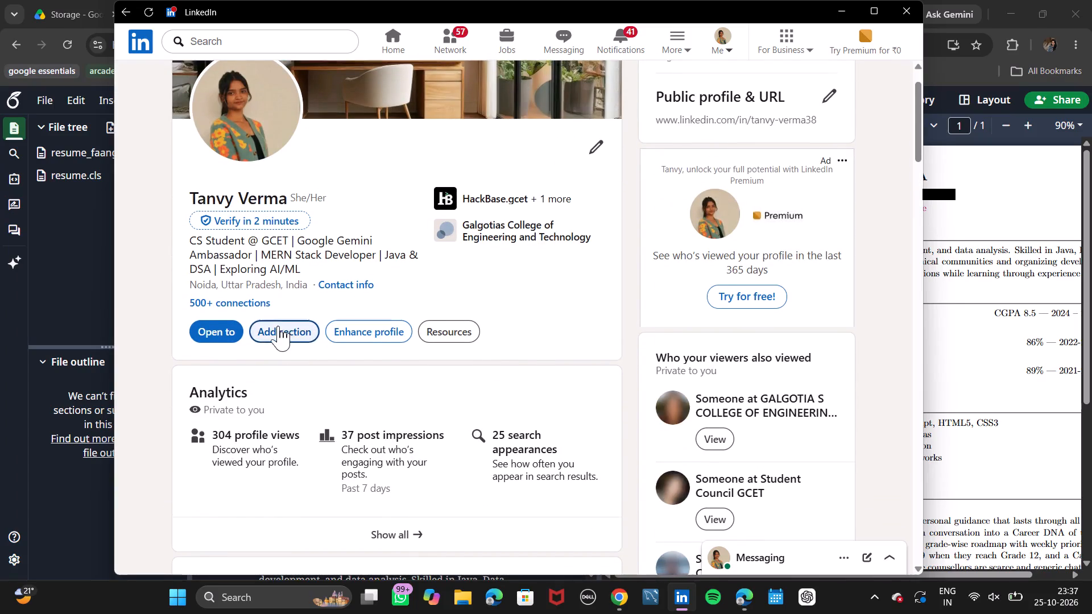
pyautogui.scroll(1, 278, 326)
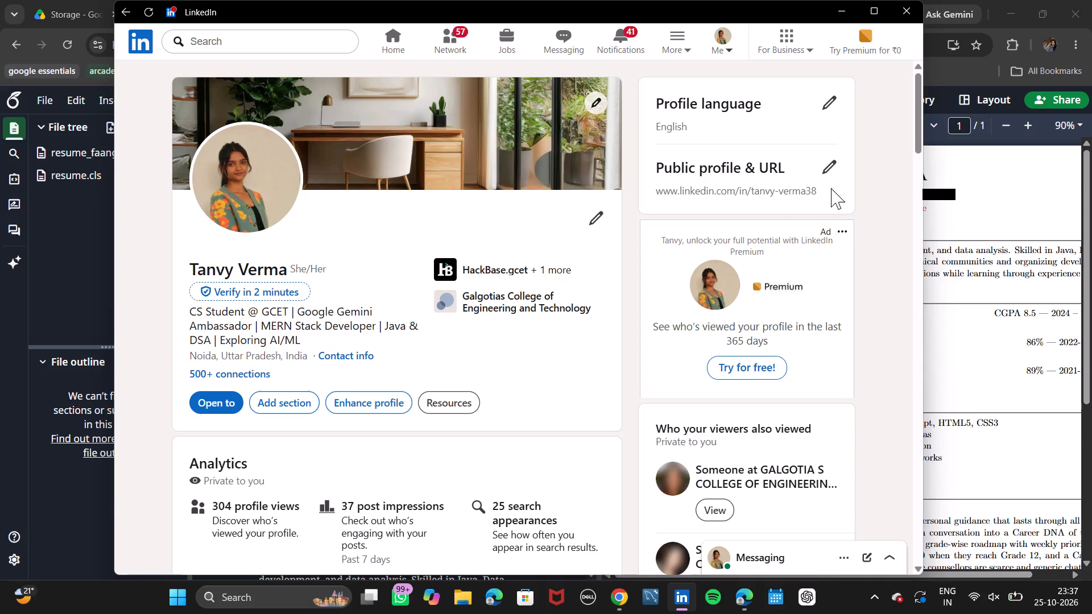
# Copy the full profile address shown under Public profile & URL on the LinkedIn profile.
pyautogui.moveTo(829, 189); pyautogui.dragTo(653, 198)
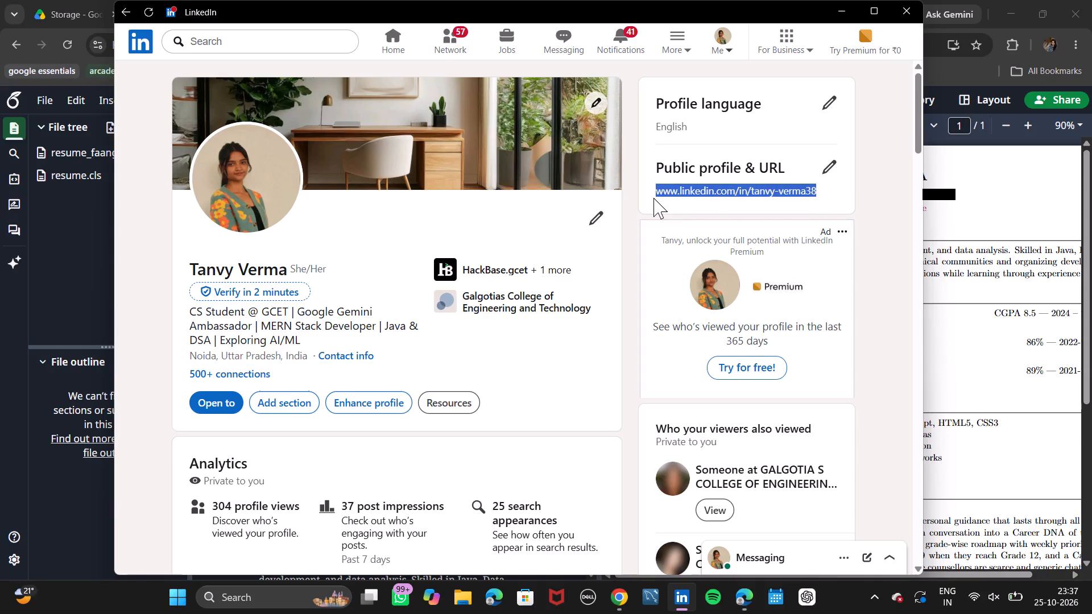
pyautogui.hotkey('ctrl', 'c')
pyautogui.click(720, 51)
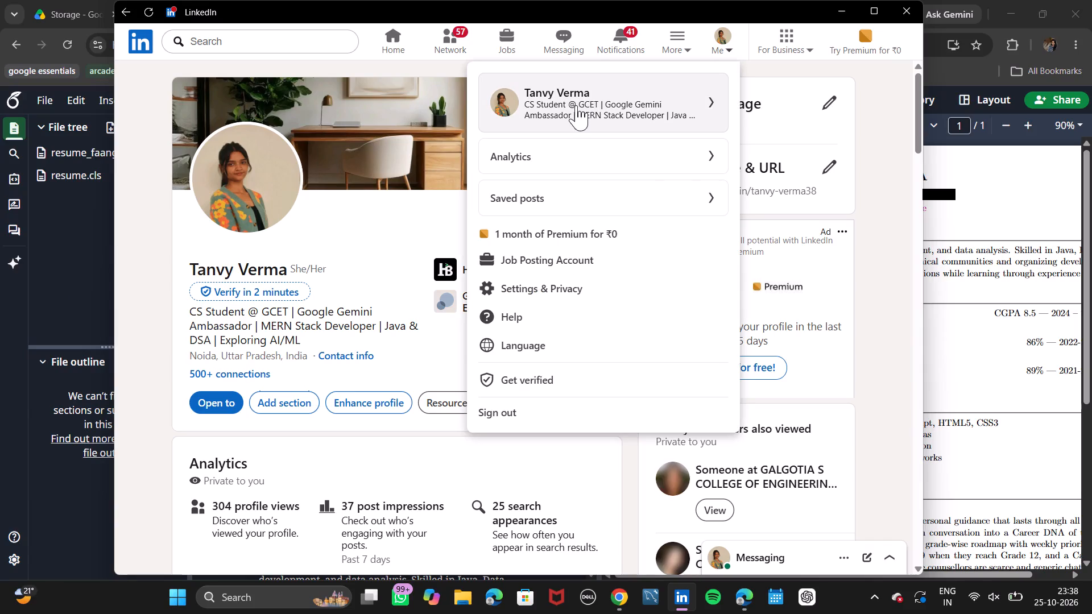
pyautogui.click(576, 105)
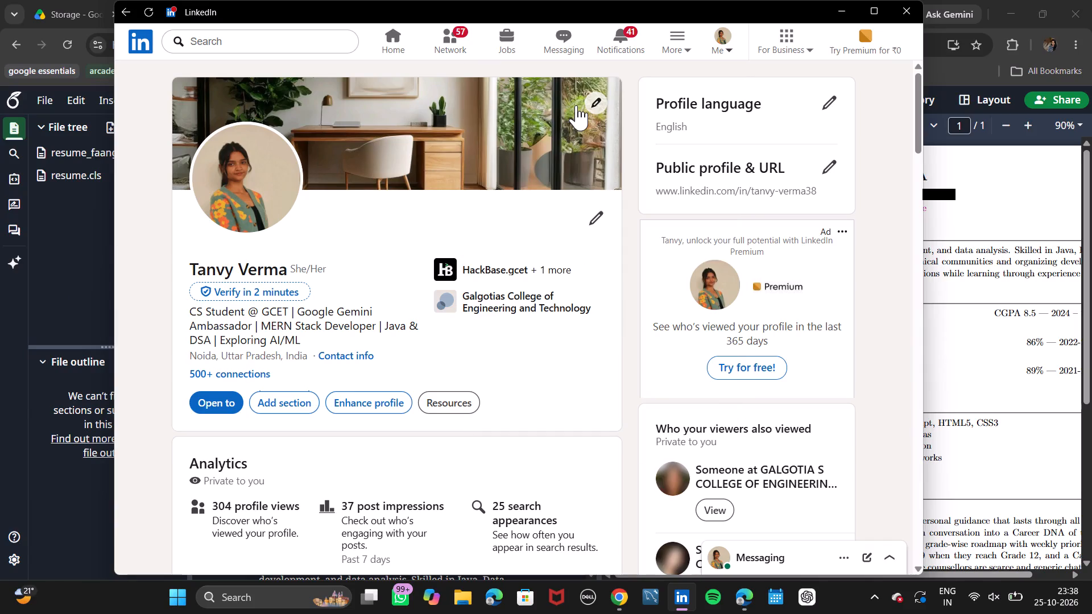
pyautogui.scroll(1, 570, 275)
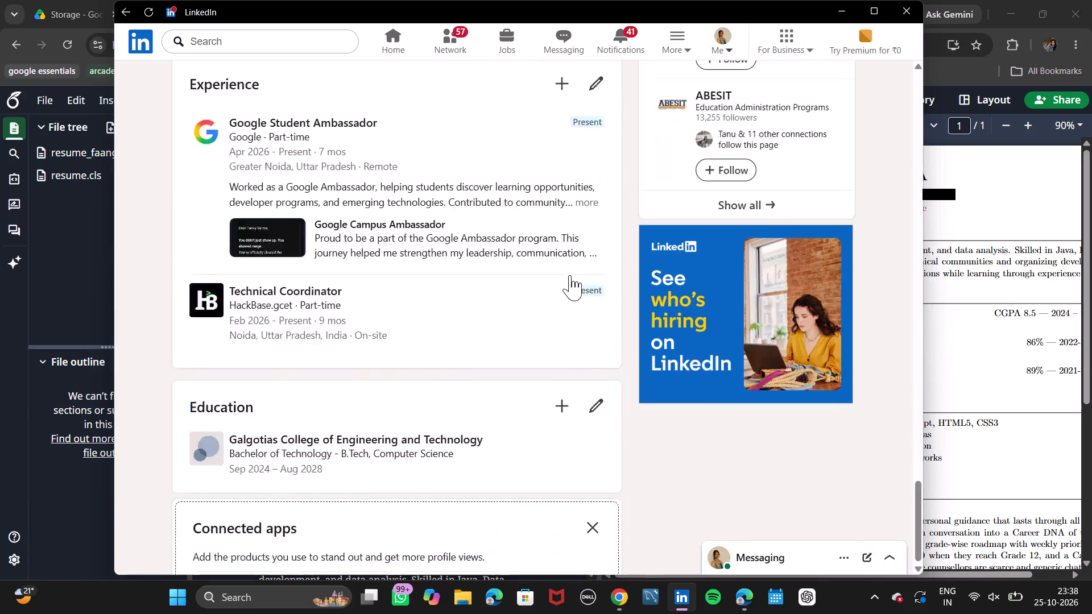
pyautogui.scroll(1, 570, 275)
# Switch to the Overleaf resume and replace the "#" placeholder of the header's LinkedIn link with the copied LinkedIn profile URL.
pyautogui.click(1006, 199)
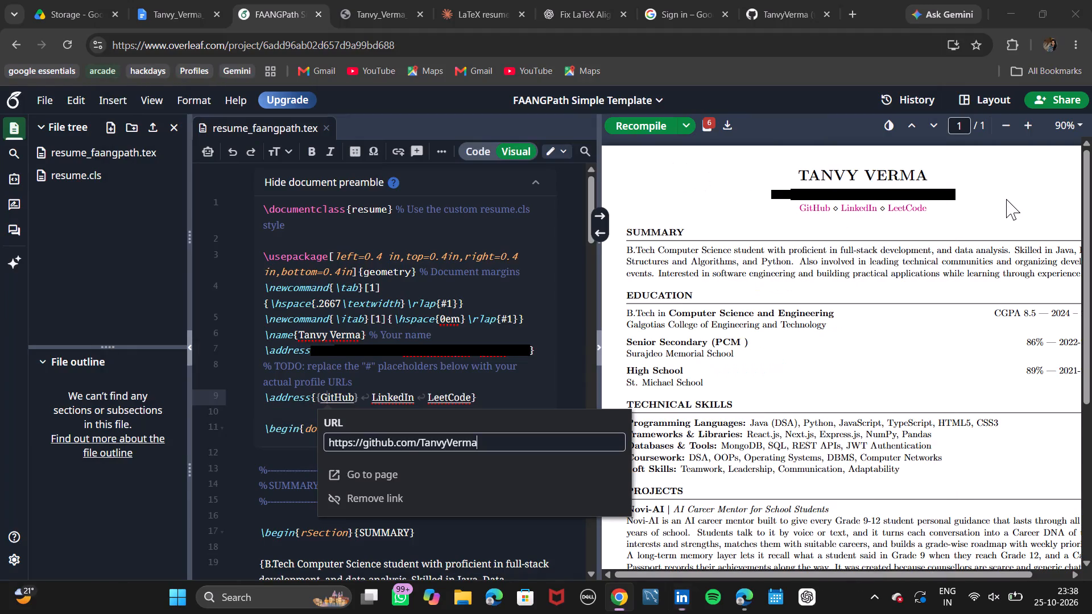
pyautogui.click(403, 400)
pyautogui.click(443, 439)
pyautogui.press('BackSpace')
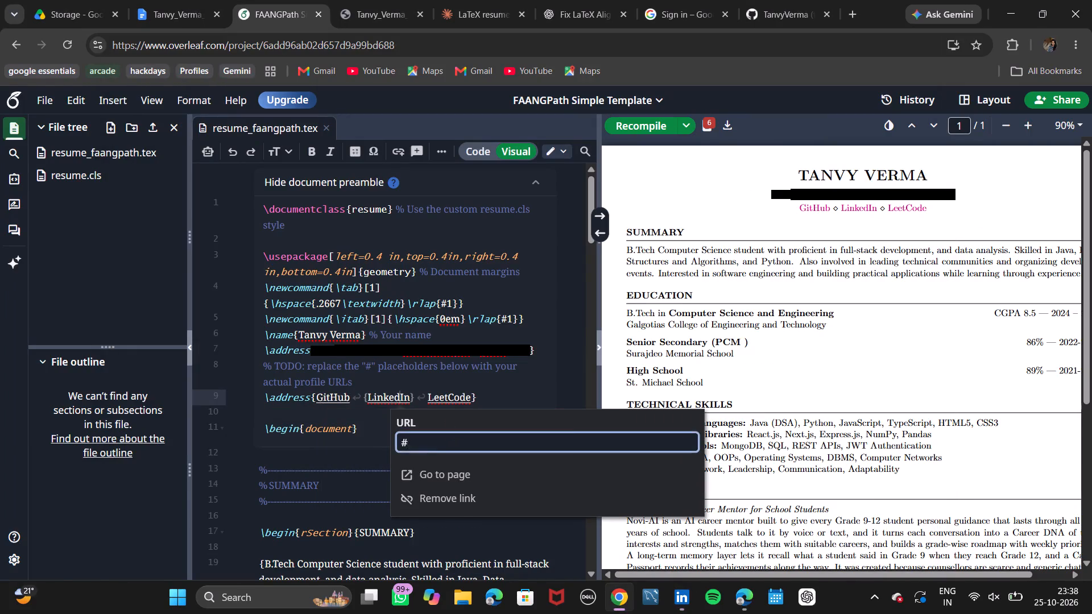
pyautogui.hotkey('ctrl', 'v')
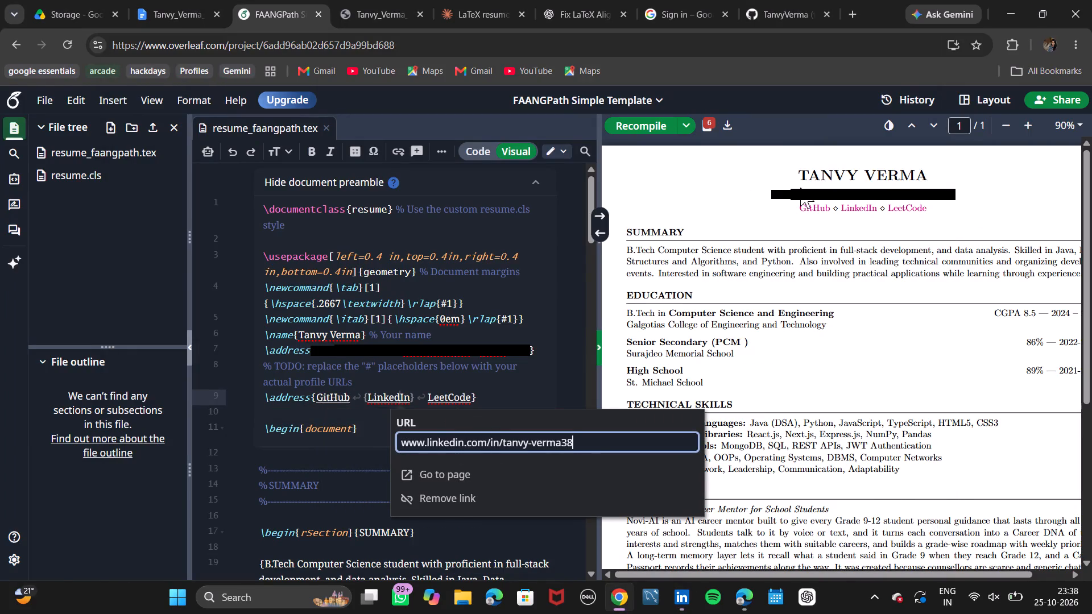
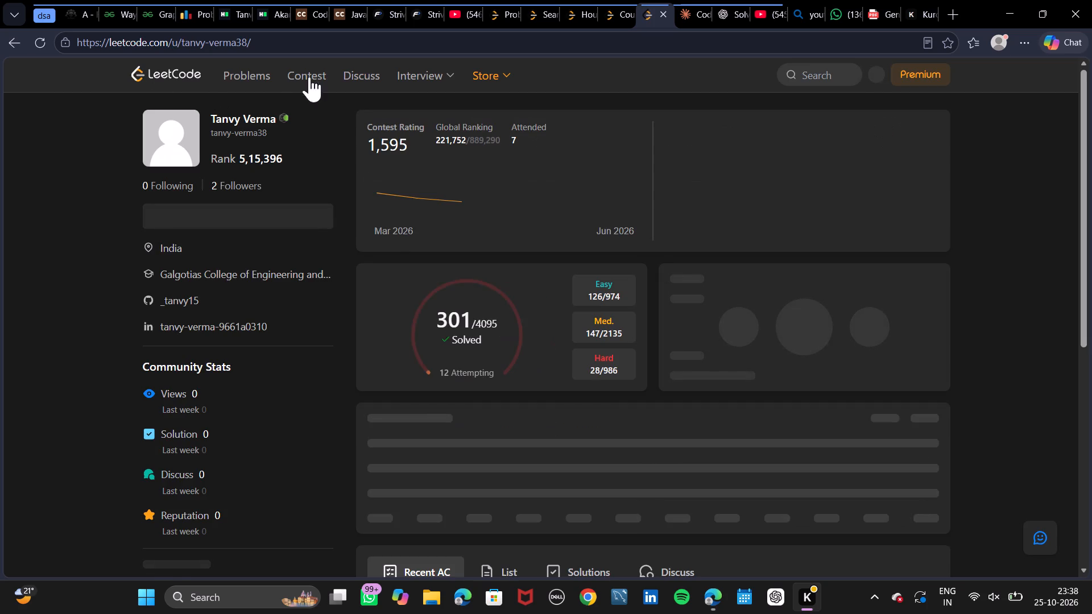
# Copy the full web address of the LeetCode profile page.
pyautogui.click(282, 31)
pyautogui.click(282, 44)
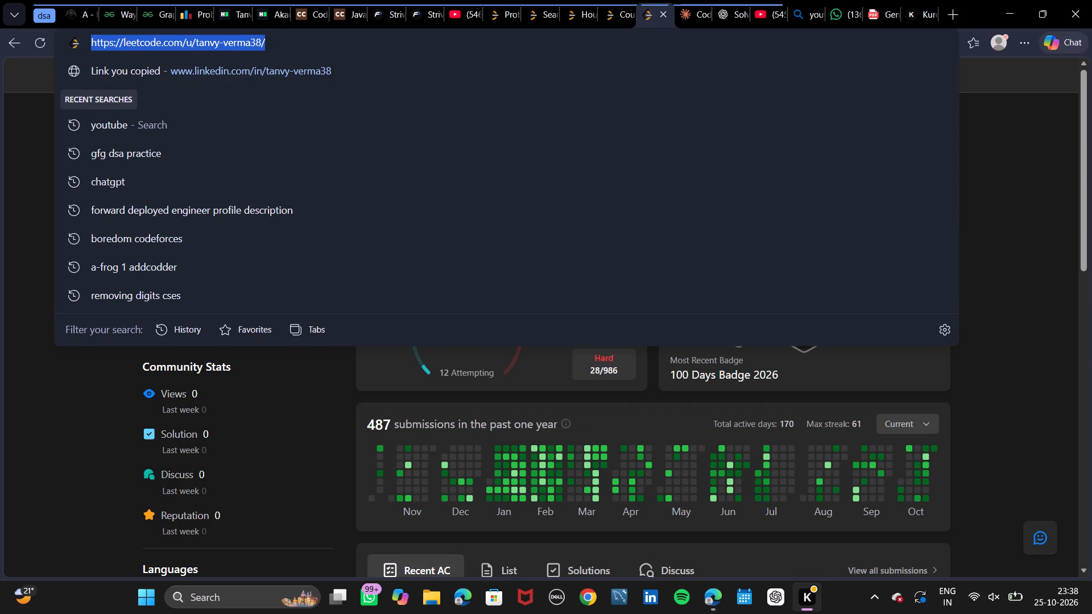
pyautogui.hotkey('ctrl', 'c')
# Switch to the Overleaf resume and replace the "#" placeholder of the header's LeetCode link with the copied LeetCode profile URL.
pyautogui.click(97, 407)
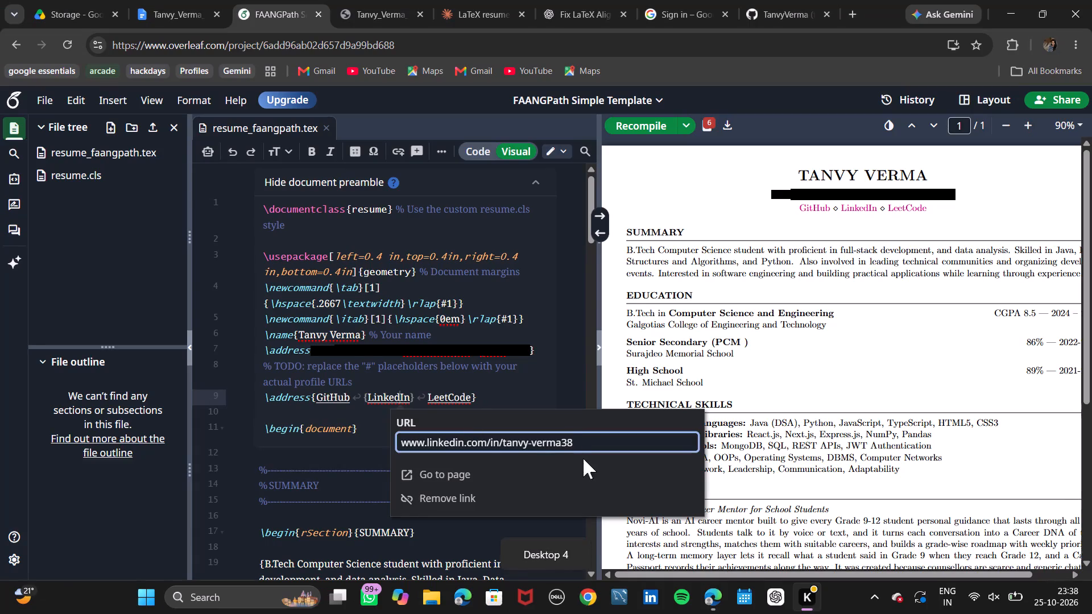
pyautogui.click(584, 447)
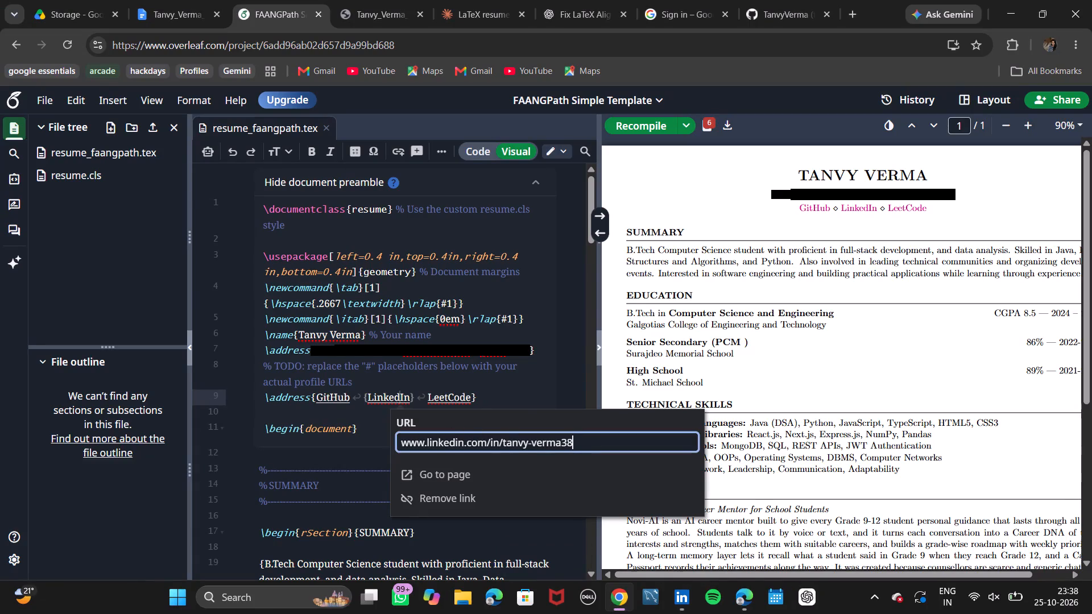
pyautogui.click(444, 397)
pyautogui.click(470, 442)
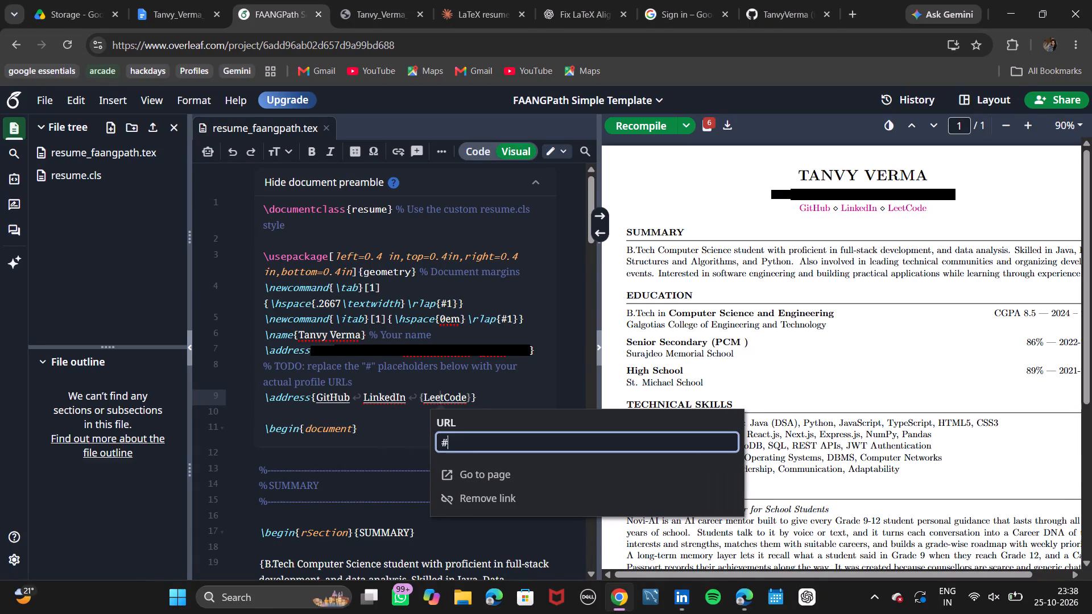
pyautogui.press('BackSpace')
pyautogui.hotkey('ctrl', 'v')
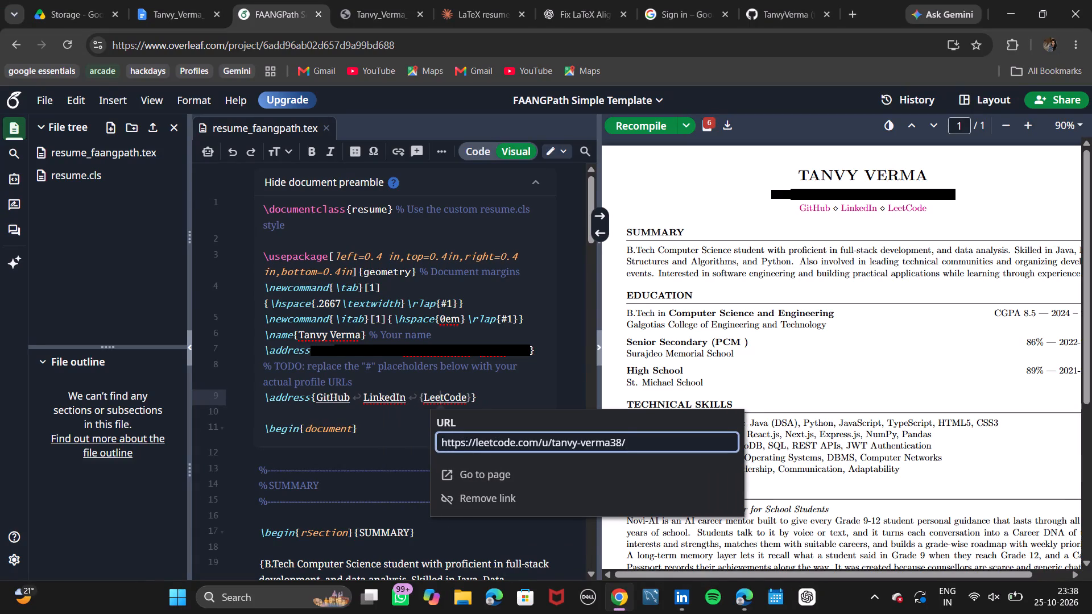
pyautogui.click(404, 453)
# Recompile the resume with the updated header links.
pyautogui.click(635, 127)
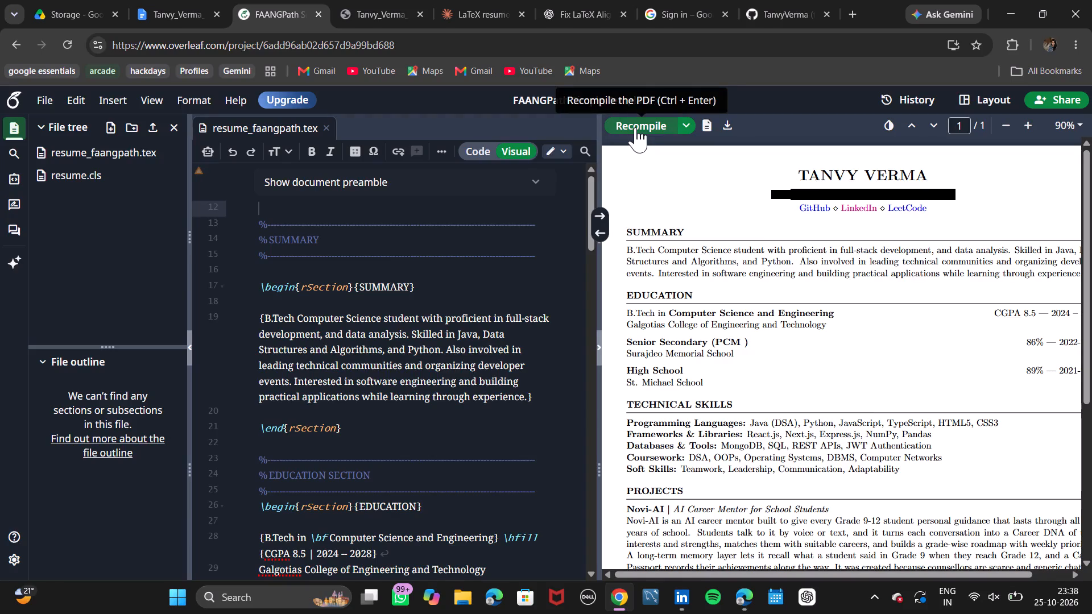
# Test the LinkedIn link in the compiled resume header, closing the page it opens to return to the resume.
pyautogui.click(854, 205)
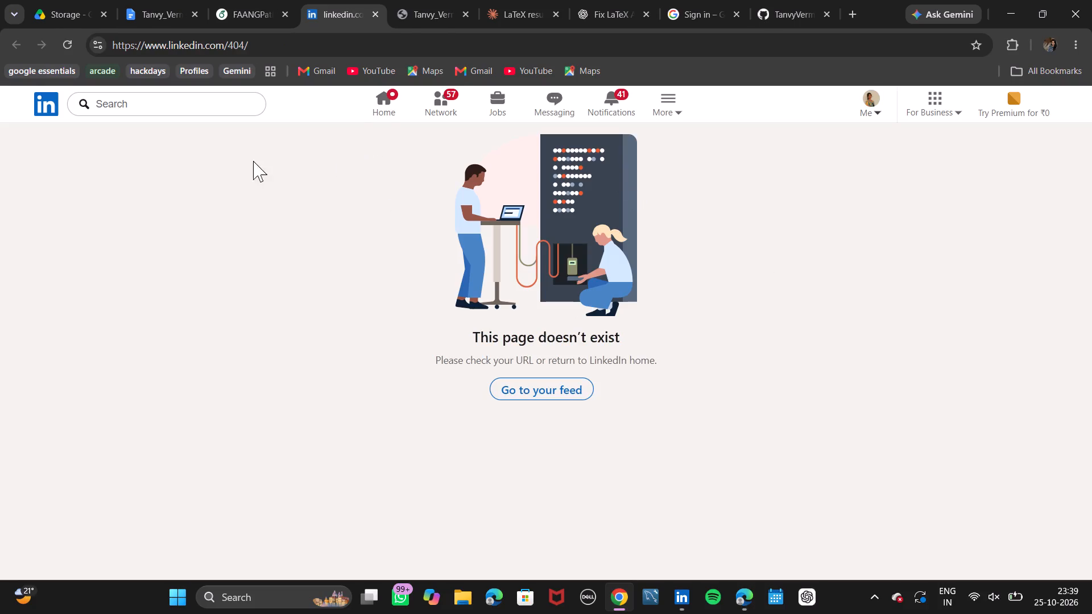
pyautogui.click(374, 14)
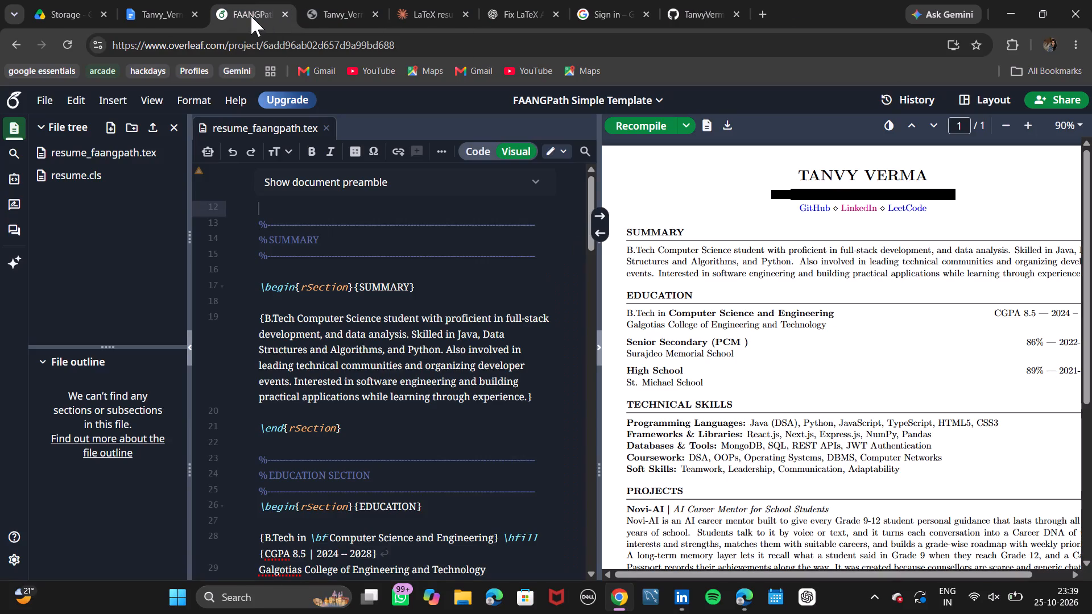
# Switch to the LinkedIn app, search for the resume owner's name and open their own profile from the people results.
pyautogui.click(679, 599)
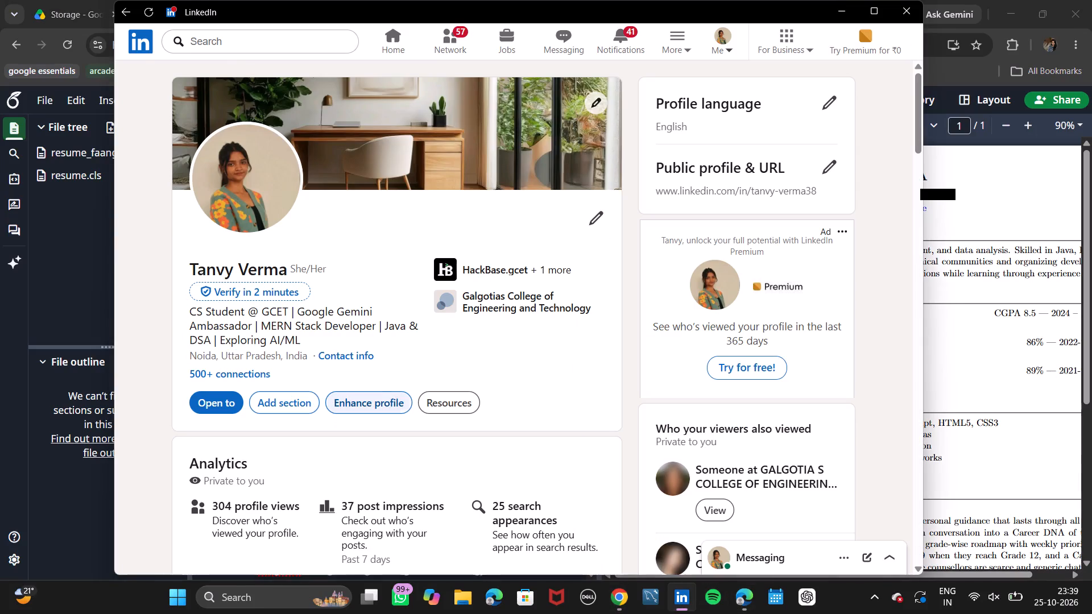
pyautogui.click(234, 49)
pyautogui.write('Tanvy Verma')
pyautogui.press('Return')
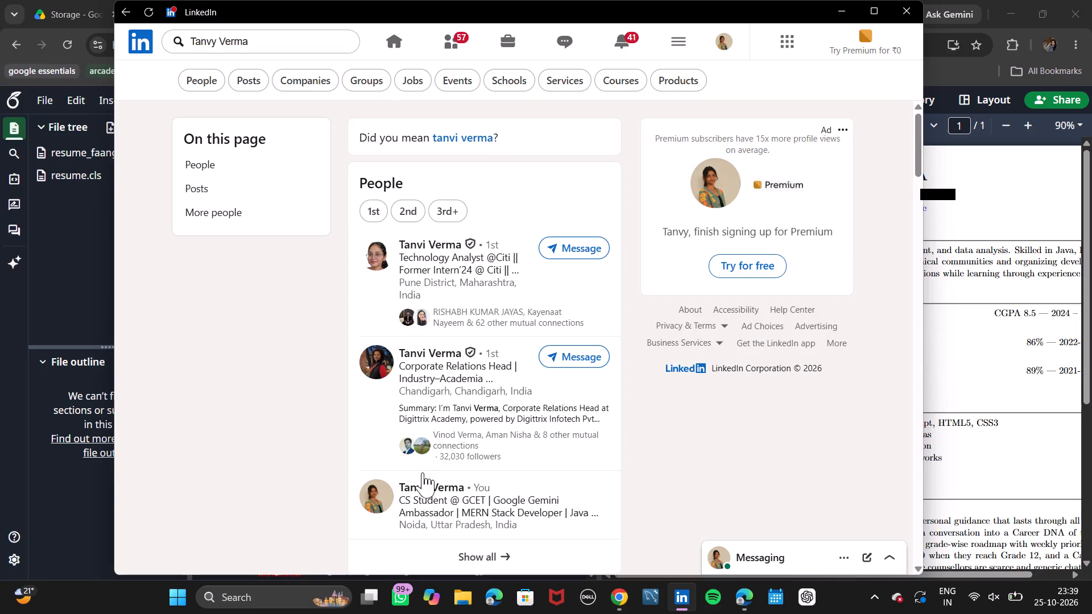
pyautogui.click(437, 493)
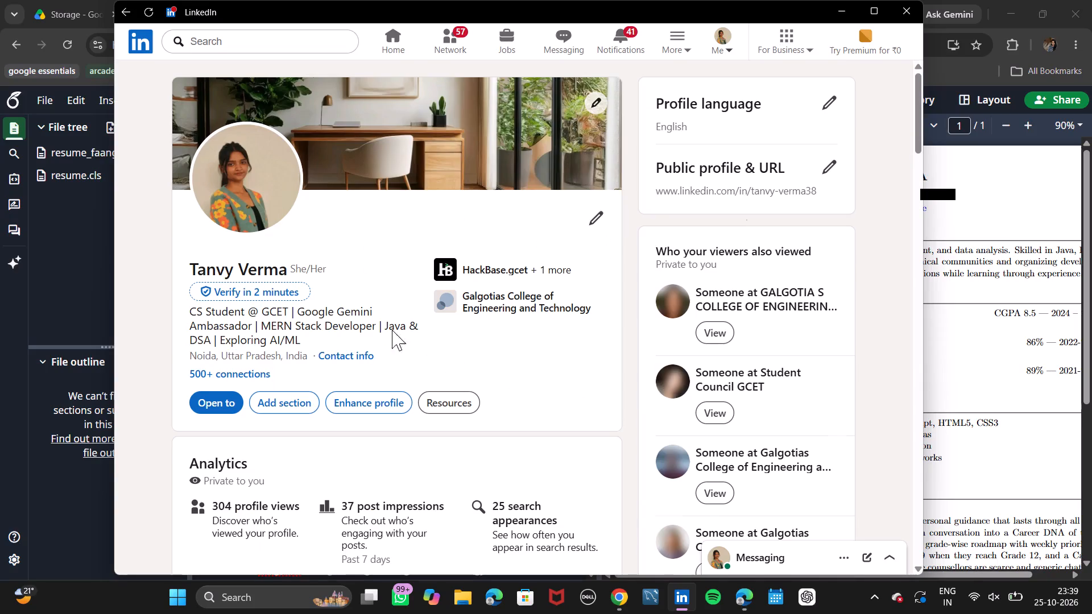
pyautogui.rightClick(374, 259)
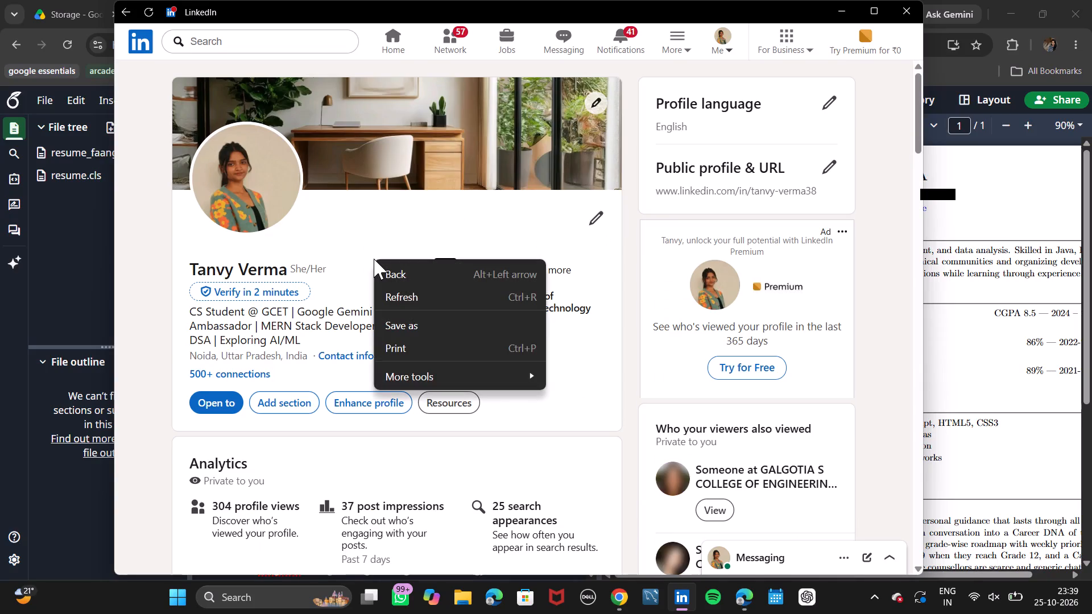
pyautogui.click(320, 238)
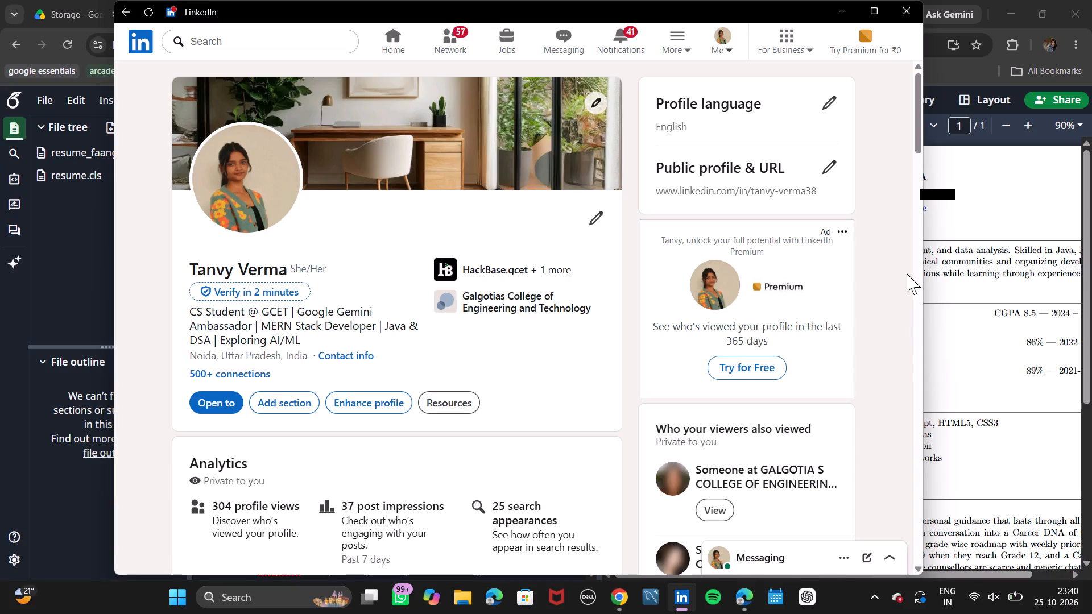
# Close the LinkedIn app and the File Explorer window showing the Downloads folder.
pyautogui.click(904, 14)
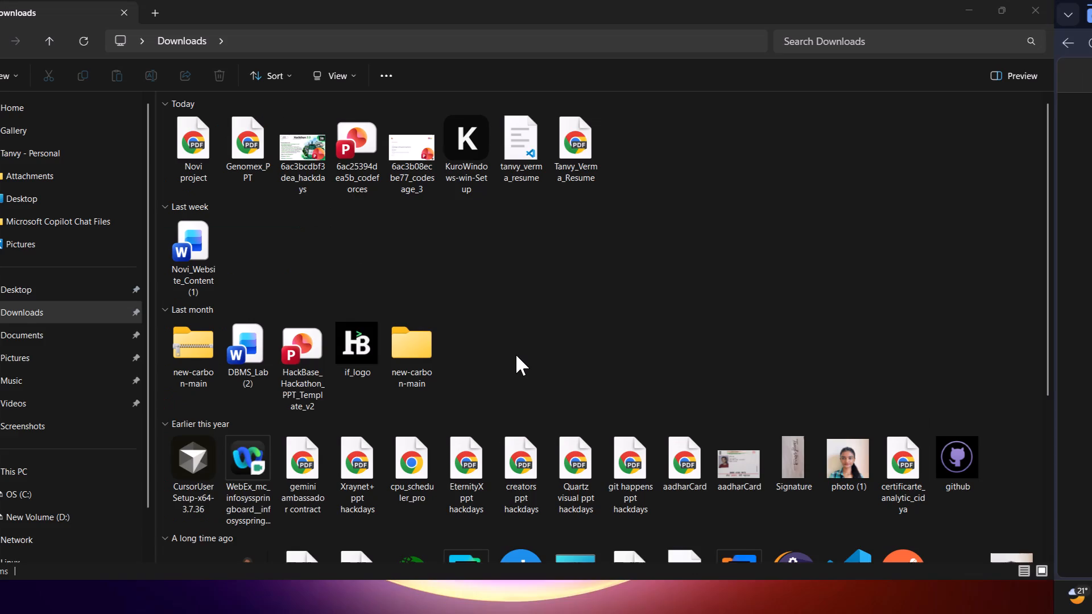
pyautogui.click(166, 11)
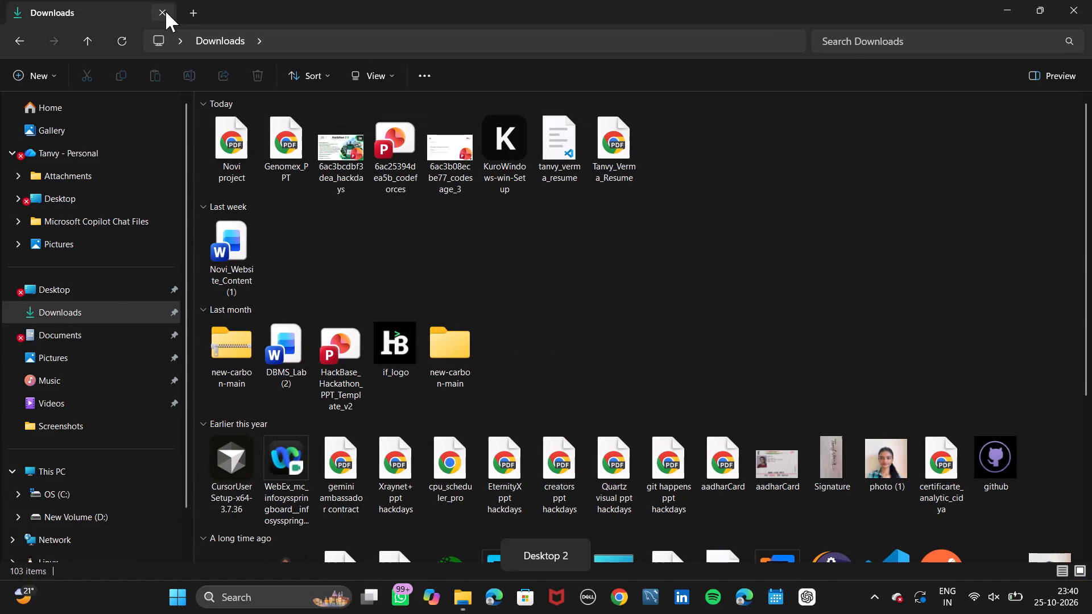
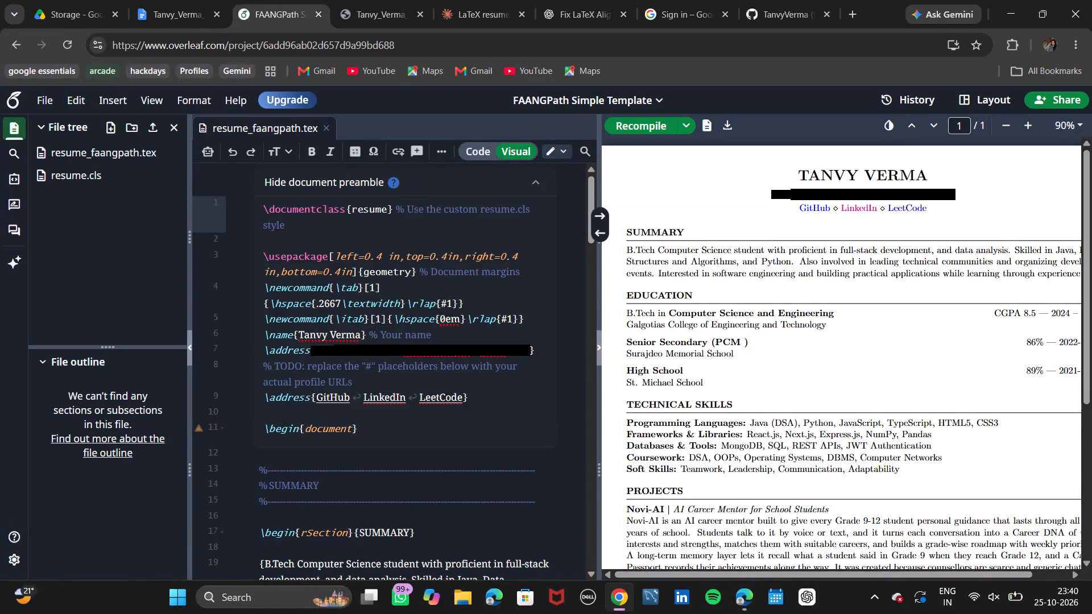
# Clear the existing URL from the LinkedIn link in the resume header's address line.
pyautogui.click(342, 395)
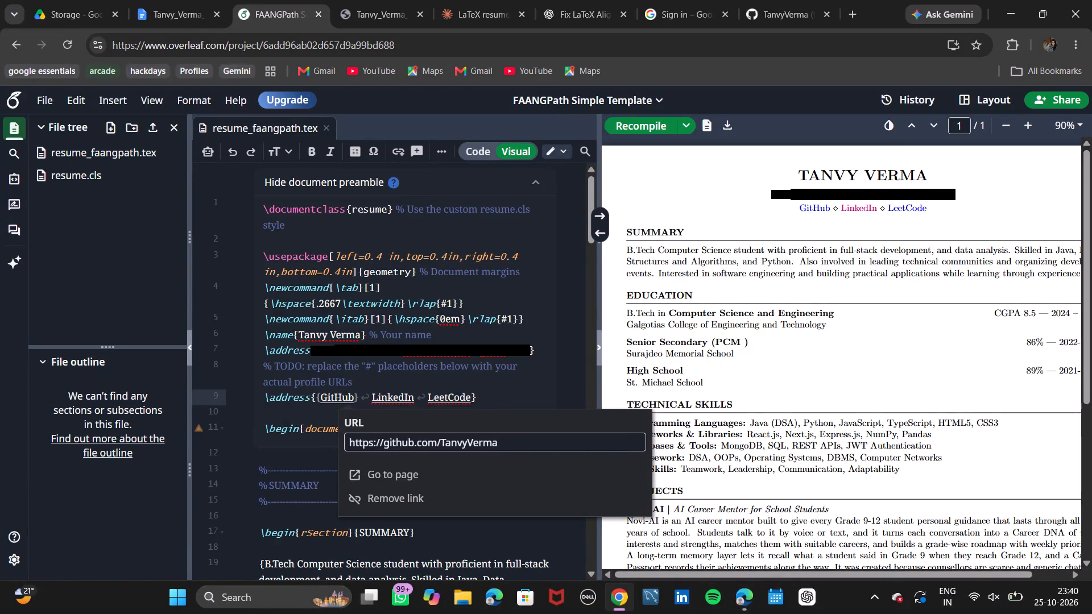
pyautogui.click(396, 403)
pyautogui.click(585, 446)
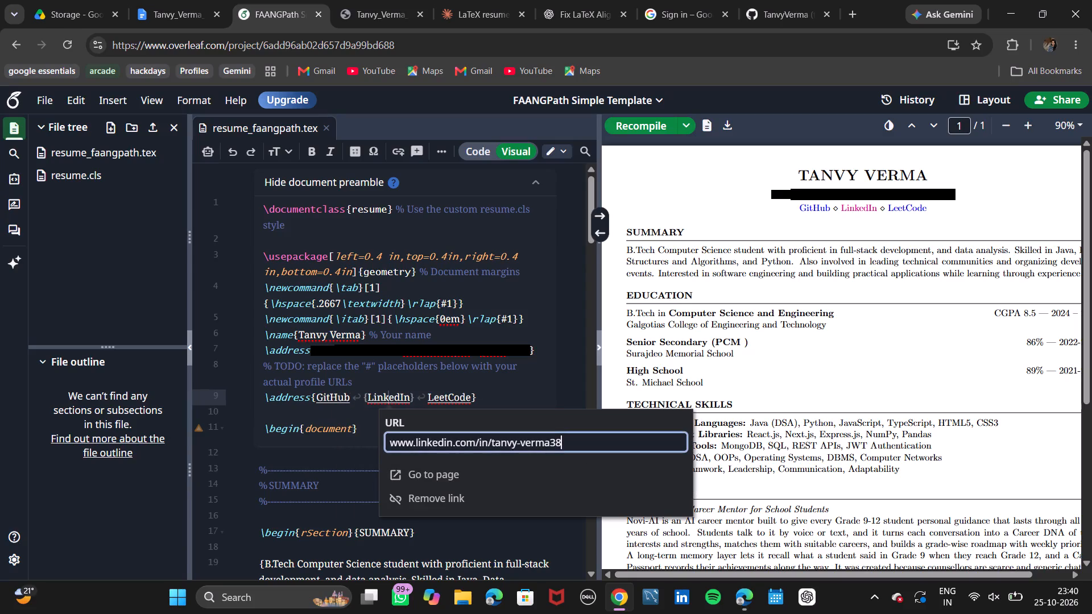
pyautogui.press('BackSpace')
pyautogui.press('BackSpace')
pyautogui.press('BackSpace')
pyautogui.press('BackSpace')
pyautogui.press('BackSpace')
pyautogui.press('BackSpace')
pyautogui.press('BackSpace')
pyautogui.press('BackSpace')
pyautogui.press('BackSpace')
pyautogui.press('BackSpace')
pyautogui.press('BackSpace')
pyautogui.press('BackSpace')
pyautogui.press('BackSpace')
pyautogui.press('BackSpace')
pyautogui.press('BackSpace')
pyautogui.press('BackSpace')
pyautogui.press('BackSpace')
pyautogui.press('BackSpace')
pyautogui.press('BackSpace')
pyautogui.press('BackSpace')
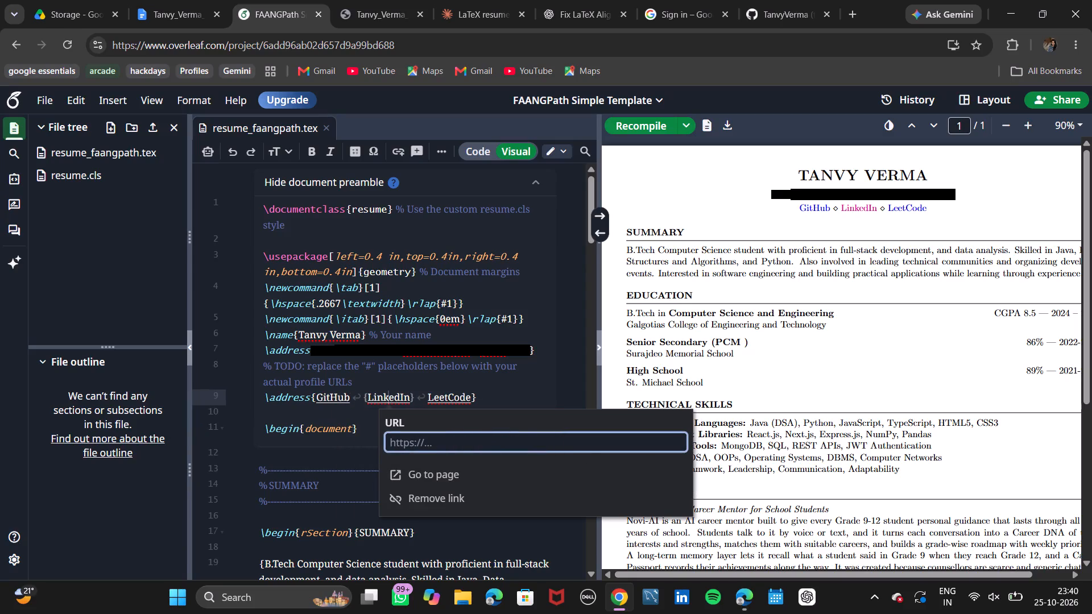
# Set the header's LinkedIn link to the copied LinkedIn profile URL and recompile the resume.
pyautogui.hotkey('ctrl', 'v')
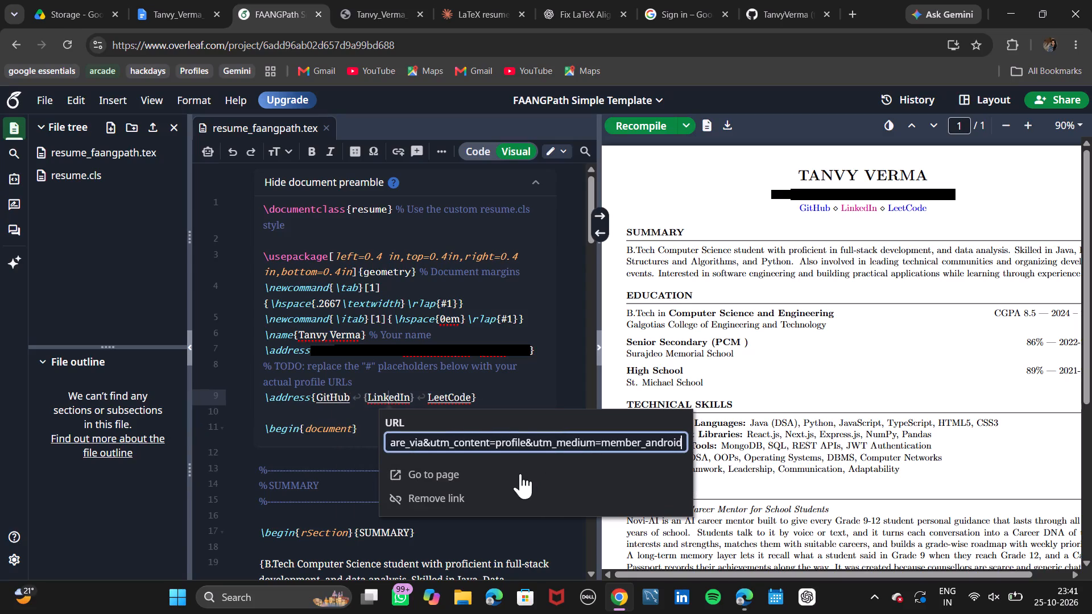
pyautogui.click(523, 392)
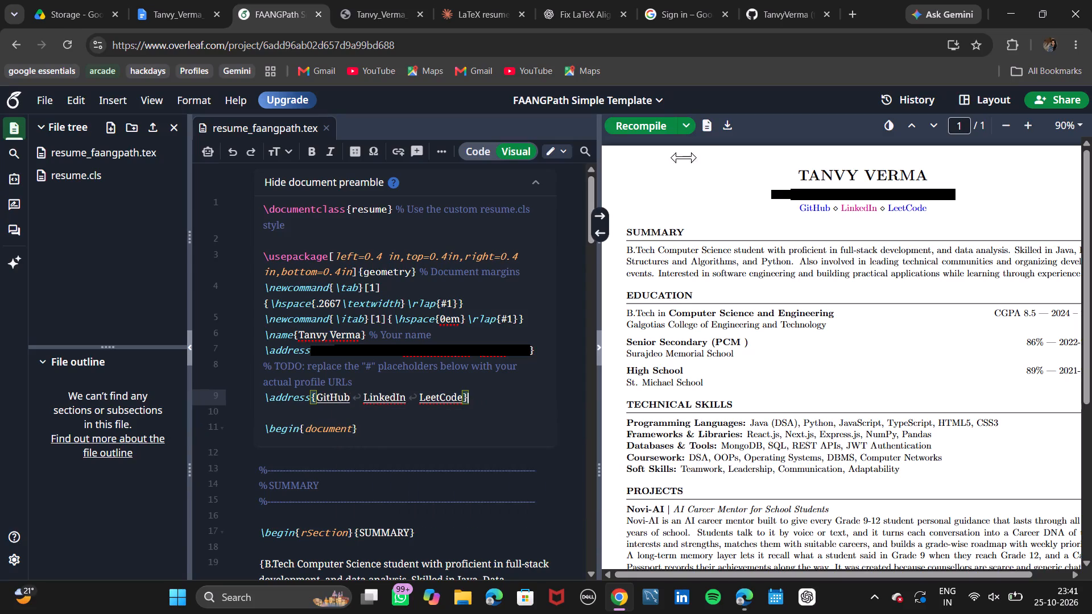
pyautogui.click(657, 122)
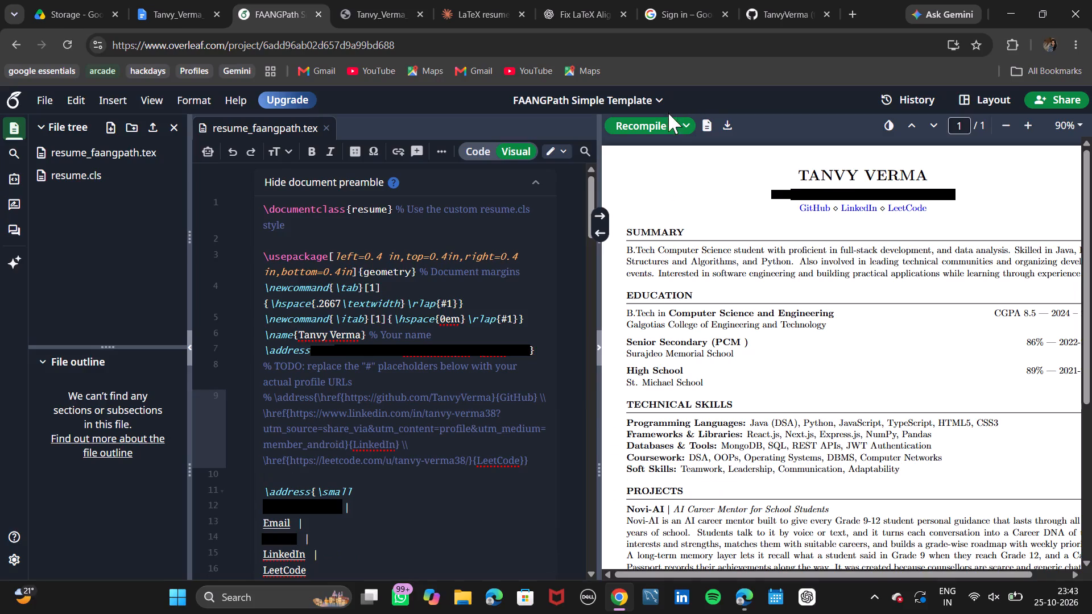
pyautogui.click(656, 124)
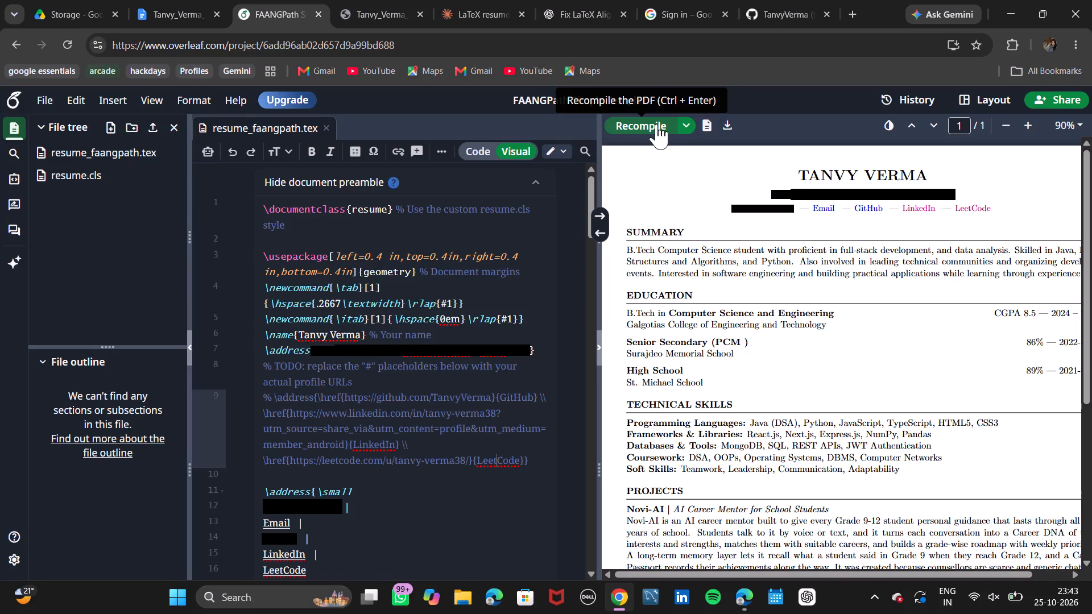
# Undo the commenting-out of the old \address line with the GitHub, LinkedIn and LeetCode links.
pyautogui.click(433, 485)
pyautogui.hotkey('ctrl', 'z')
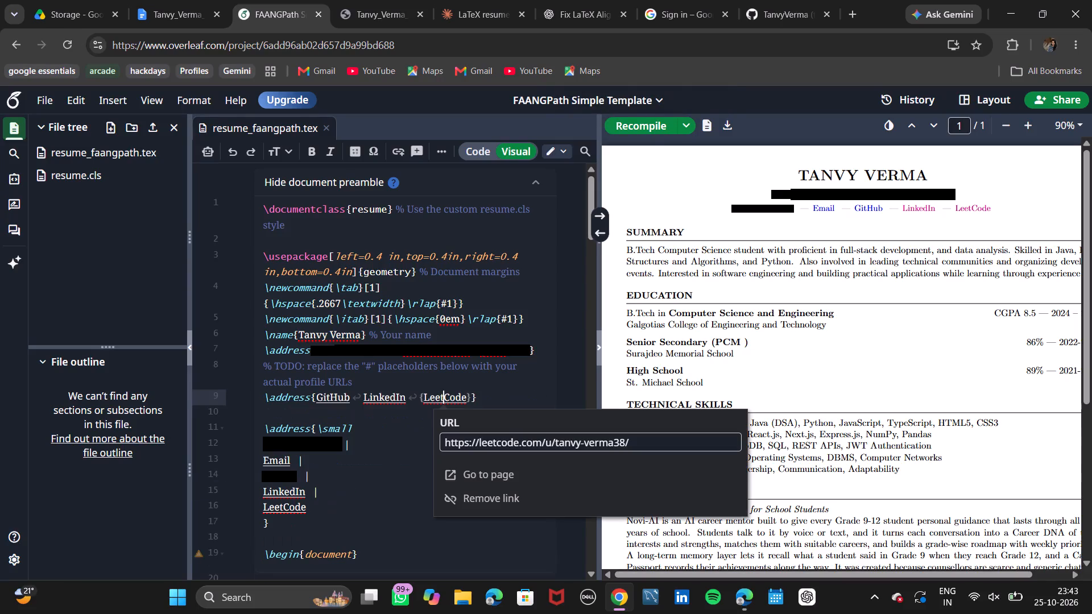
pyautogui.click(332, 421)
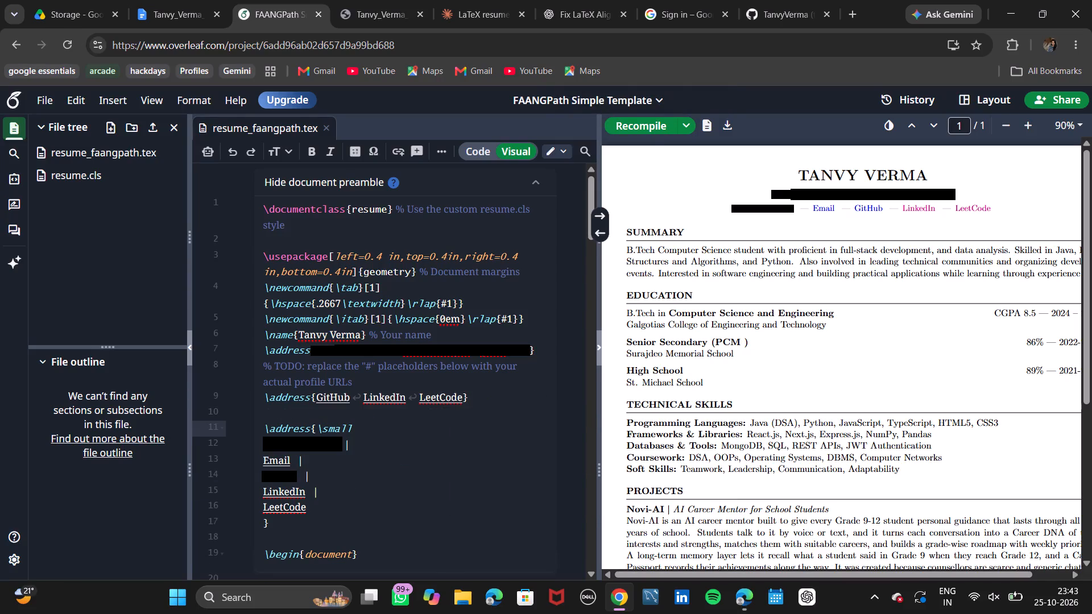
# Delete both old \address lines and the TODO comment between them below \name, and recompile the resume.
pyautogui.moveTo(264, 353); pyautogui.dragTo(496, 405)
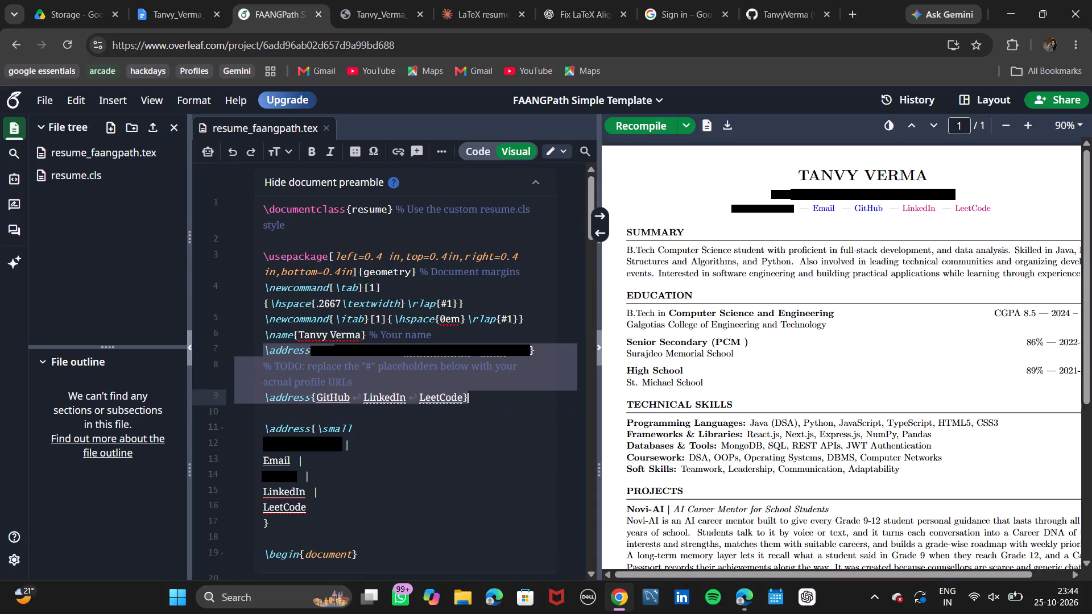
pyautogui.press('BackSpace')
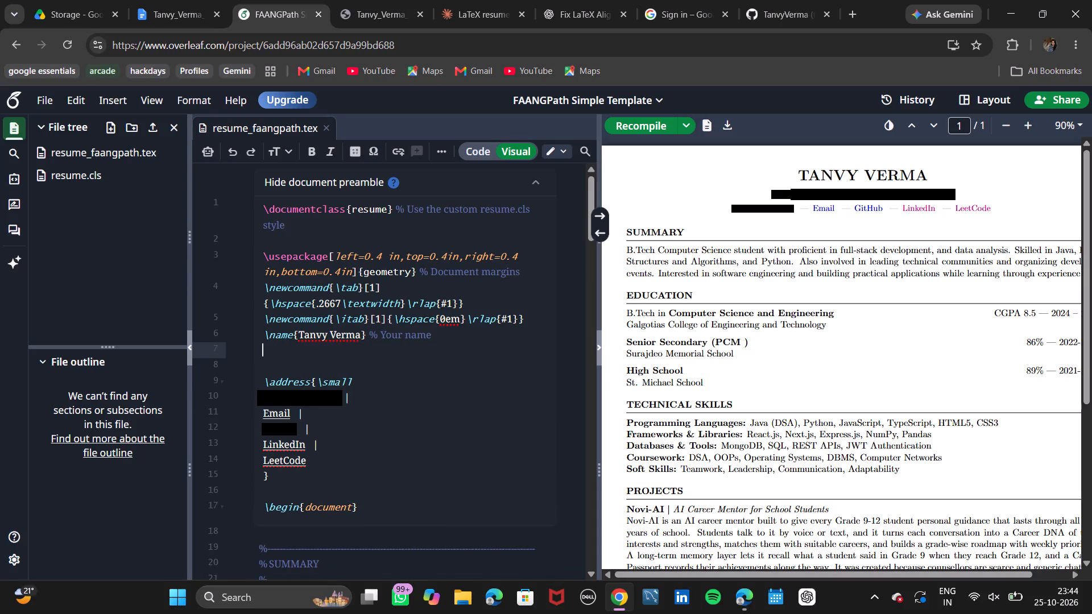
pyautogui.click(635, 126)
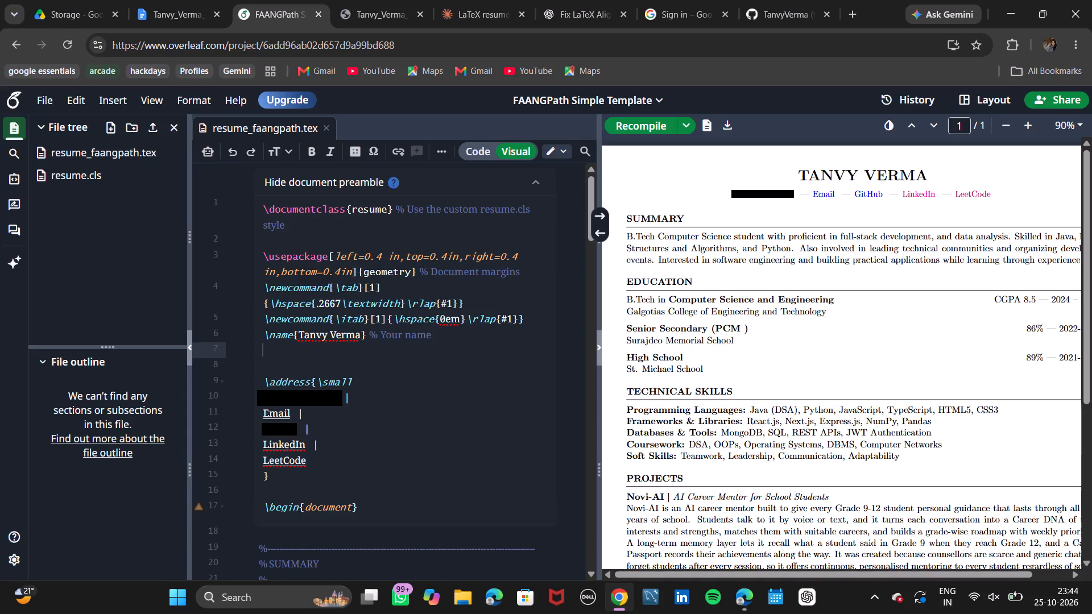
# Remove the Email link line and the \enspace spacing before it from the new \small \address block.
pyautogui.moveTo(336, 413); pyautogui.dragTo(365, 400)
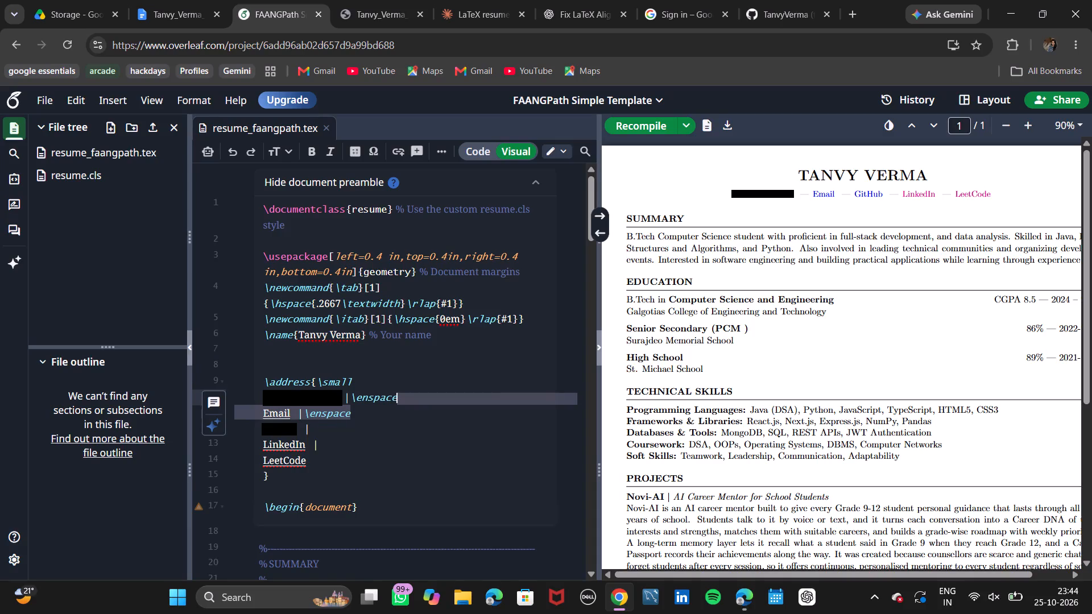
pyautogui.press('BackSpace')
pyautogui.press('BackSpace')
pyautogui.press('BackSpace')
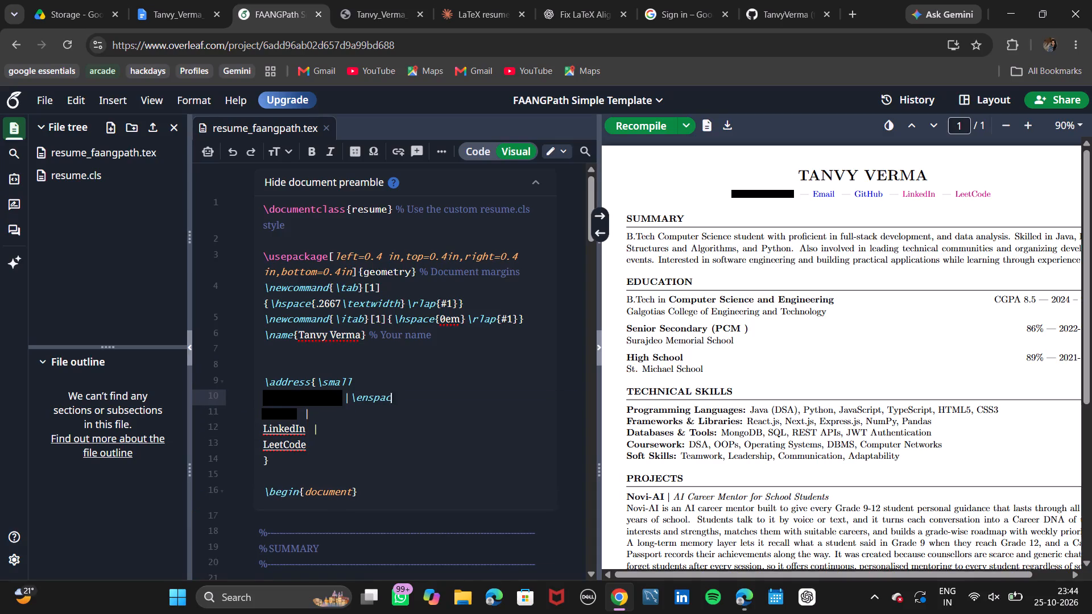
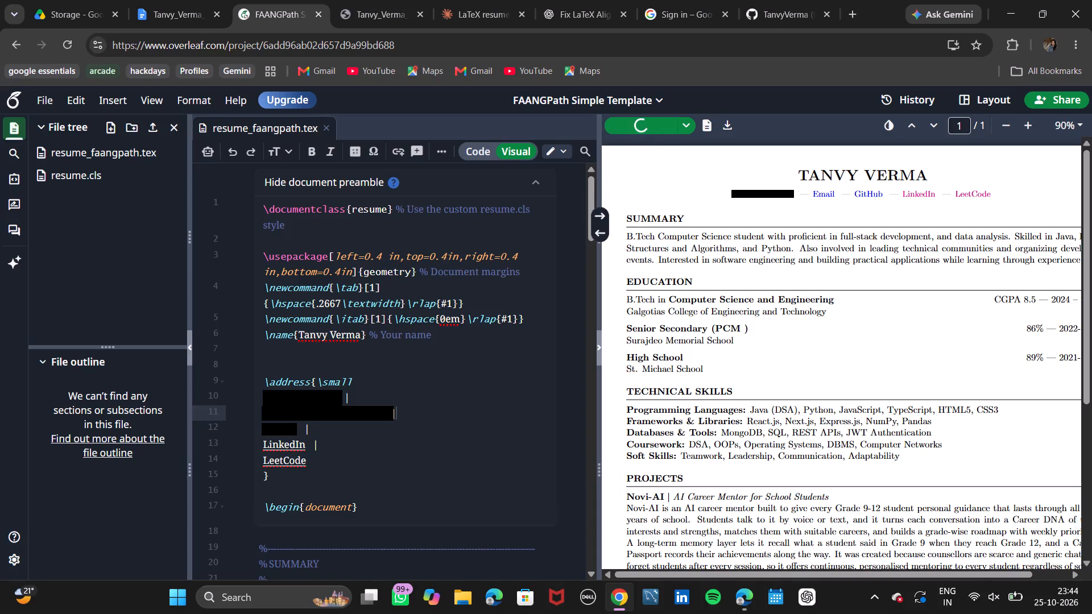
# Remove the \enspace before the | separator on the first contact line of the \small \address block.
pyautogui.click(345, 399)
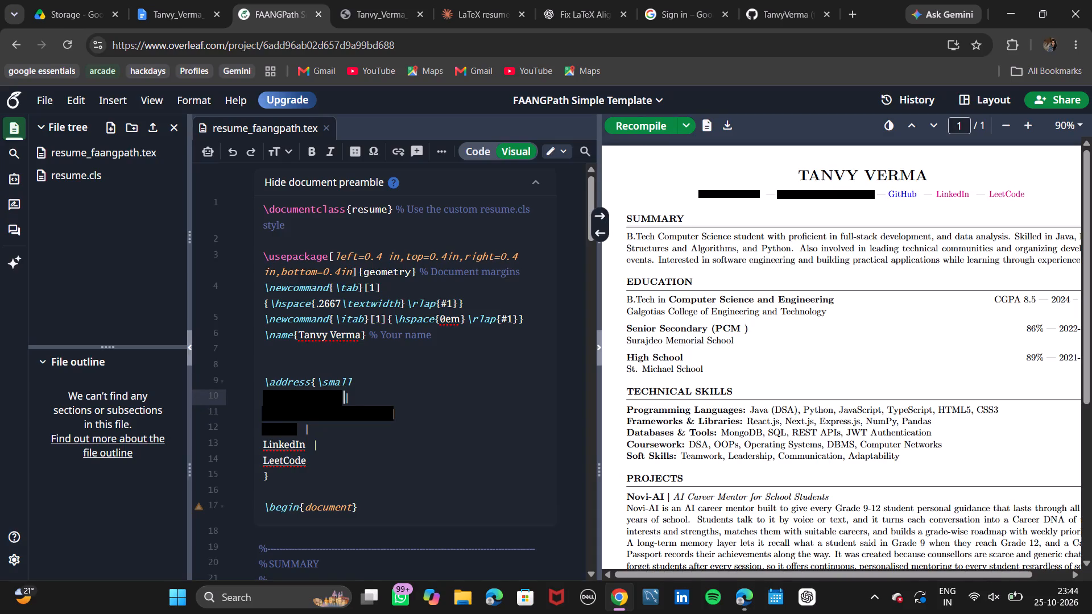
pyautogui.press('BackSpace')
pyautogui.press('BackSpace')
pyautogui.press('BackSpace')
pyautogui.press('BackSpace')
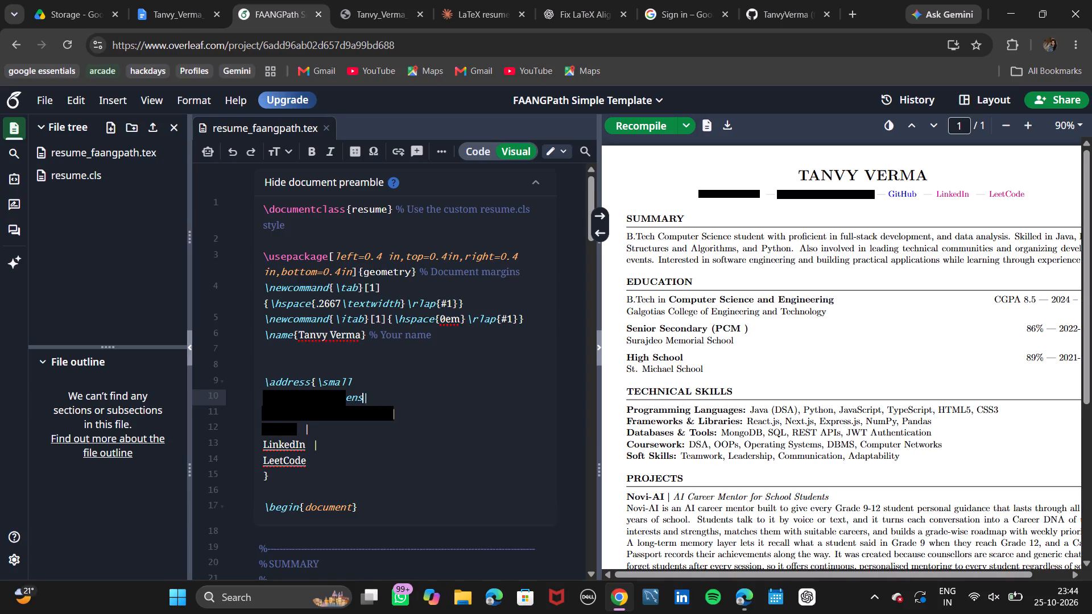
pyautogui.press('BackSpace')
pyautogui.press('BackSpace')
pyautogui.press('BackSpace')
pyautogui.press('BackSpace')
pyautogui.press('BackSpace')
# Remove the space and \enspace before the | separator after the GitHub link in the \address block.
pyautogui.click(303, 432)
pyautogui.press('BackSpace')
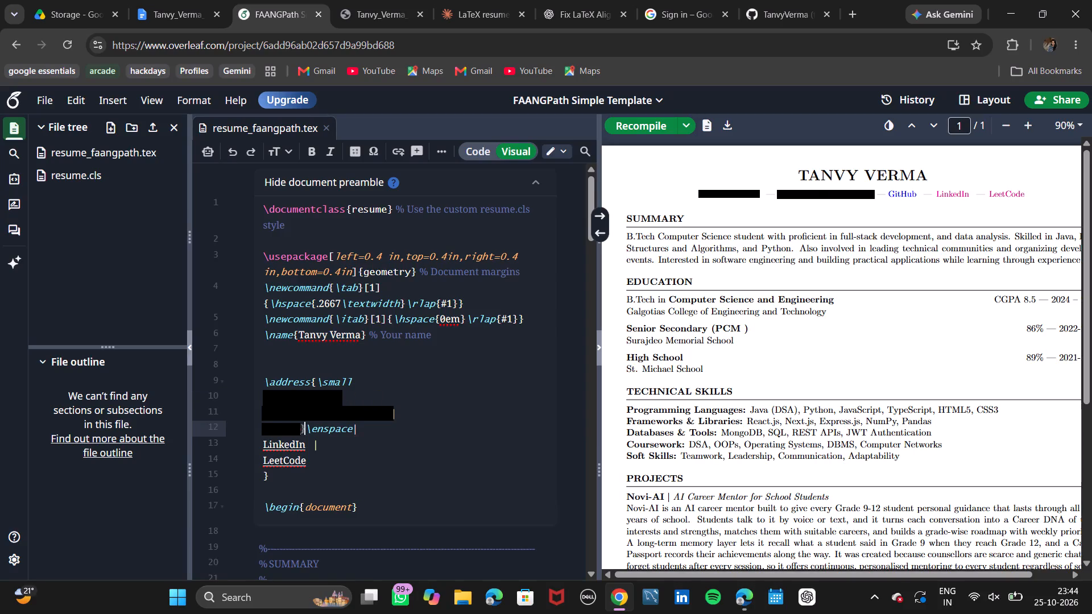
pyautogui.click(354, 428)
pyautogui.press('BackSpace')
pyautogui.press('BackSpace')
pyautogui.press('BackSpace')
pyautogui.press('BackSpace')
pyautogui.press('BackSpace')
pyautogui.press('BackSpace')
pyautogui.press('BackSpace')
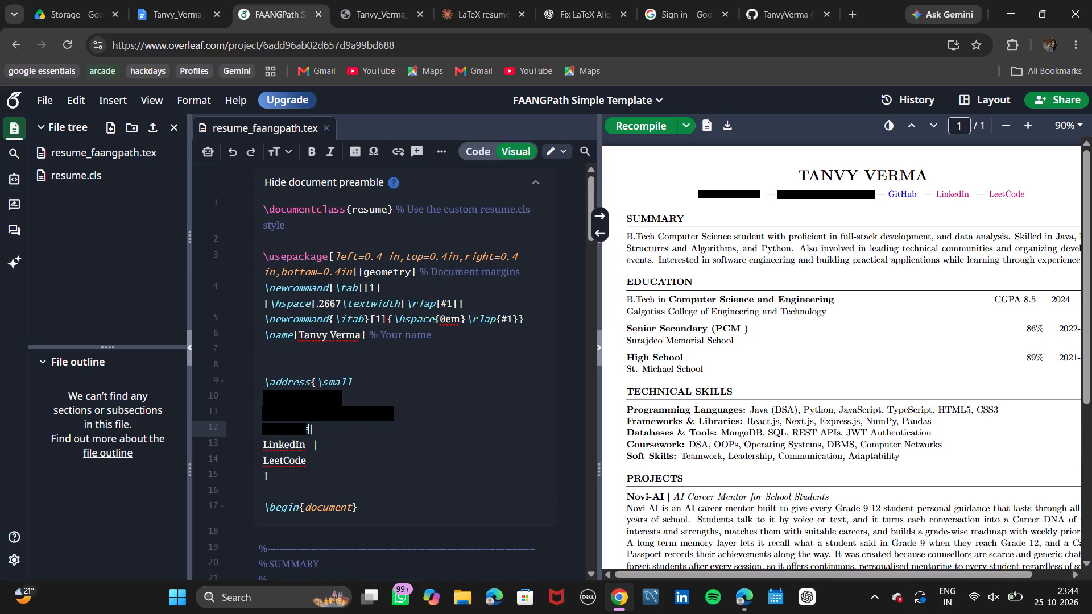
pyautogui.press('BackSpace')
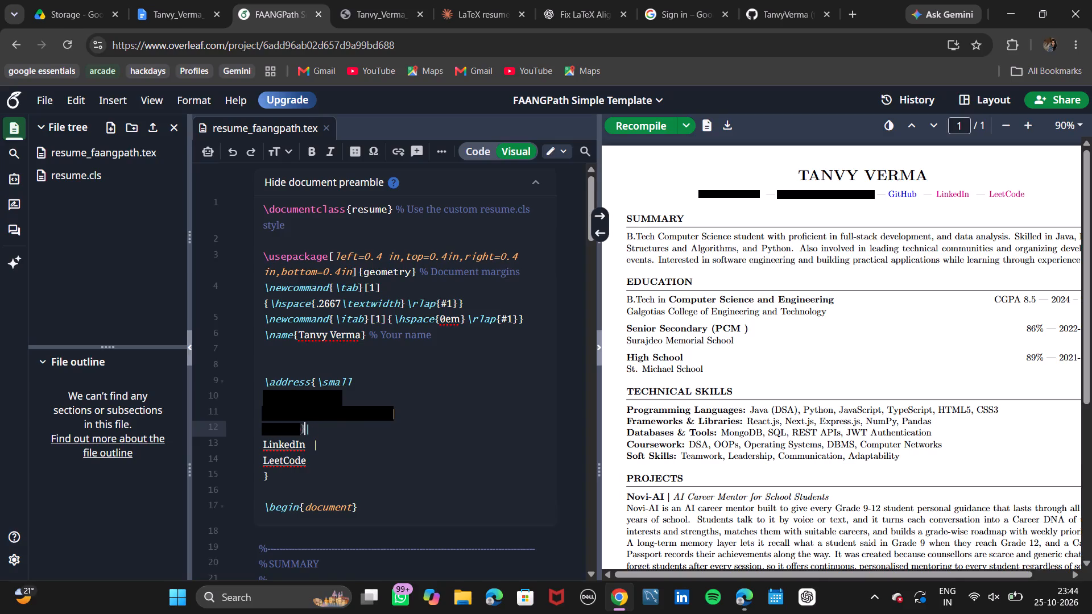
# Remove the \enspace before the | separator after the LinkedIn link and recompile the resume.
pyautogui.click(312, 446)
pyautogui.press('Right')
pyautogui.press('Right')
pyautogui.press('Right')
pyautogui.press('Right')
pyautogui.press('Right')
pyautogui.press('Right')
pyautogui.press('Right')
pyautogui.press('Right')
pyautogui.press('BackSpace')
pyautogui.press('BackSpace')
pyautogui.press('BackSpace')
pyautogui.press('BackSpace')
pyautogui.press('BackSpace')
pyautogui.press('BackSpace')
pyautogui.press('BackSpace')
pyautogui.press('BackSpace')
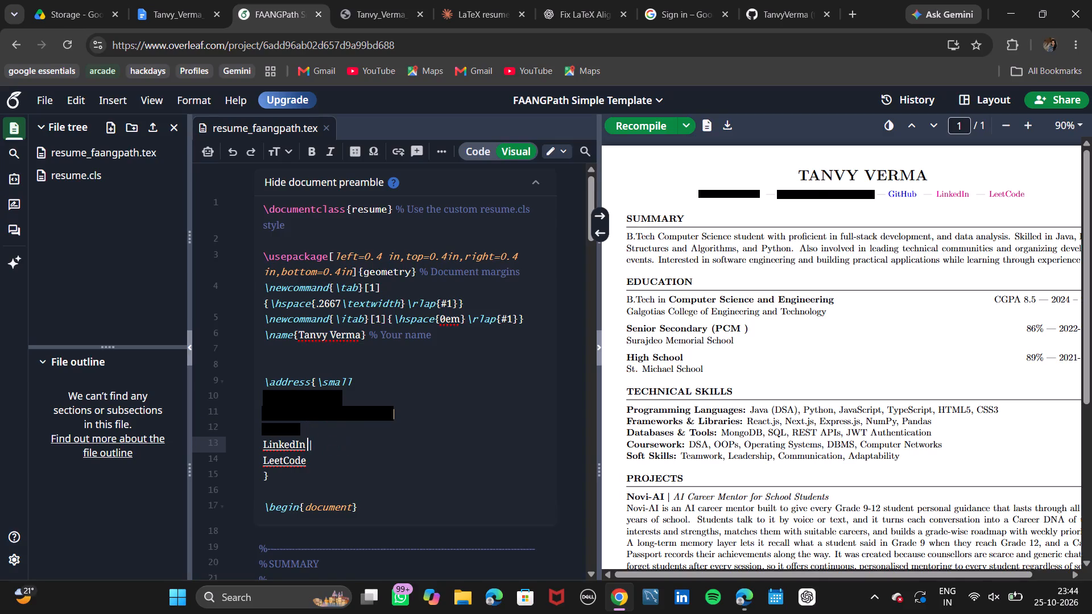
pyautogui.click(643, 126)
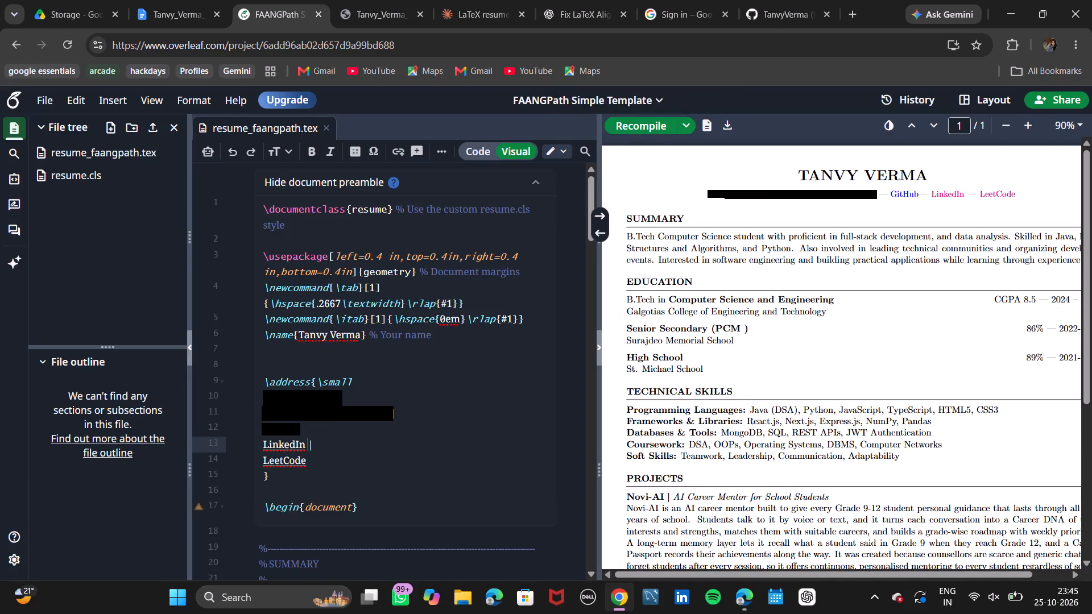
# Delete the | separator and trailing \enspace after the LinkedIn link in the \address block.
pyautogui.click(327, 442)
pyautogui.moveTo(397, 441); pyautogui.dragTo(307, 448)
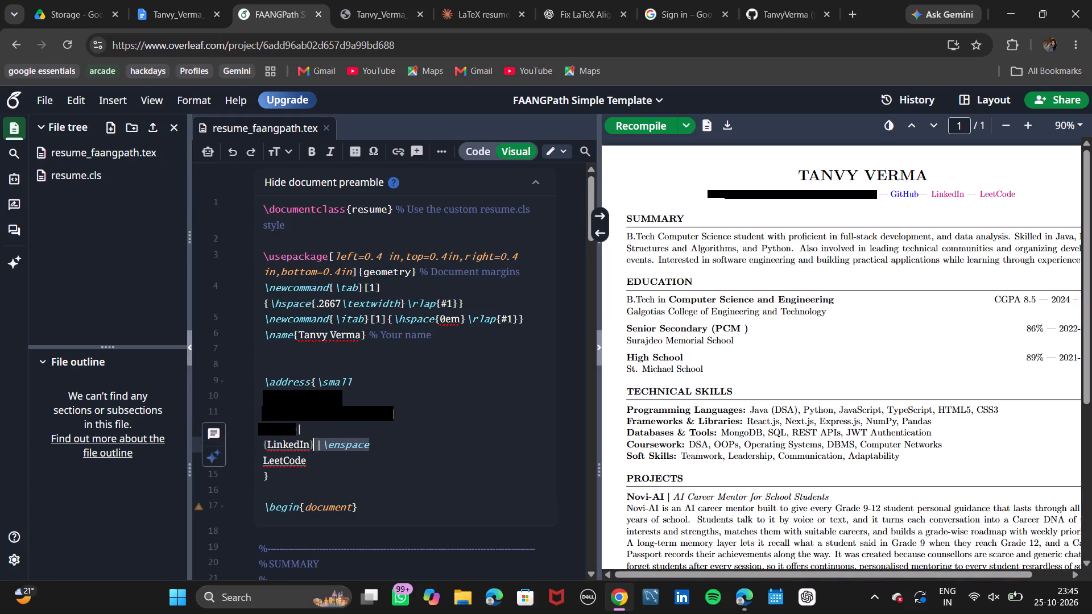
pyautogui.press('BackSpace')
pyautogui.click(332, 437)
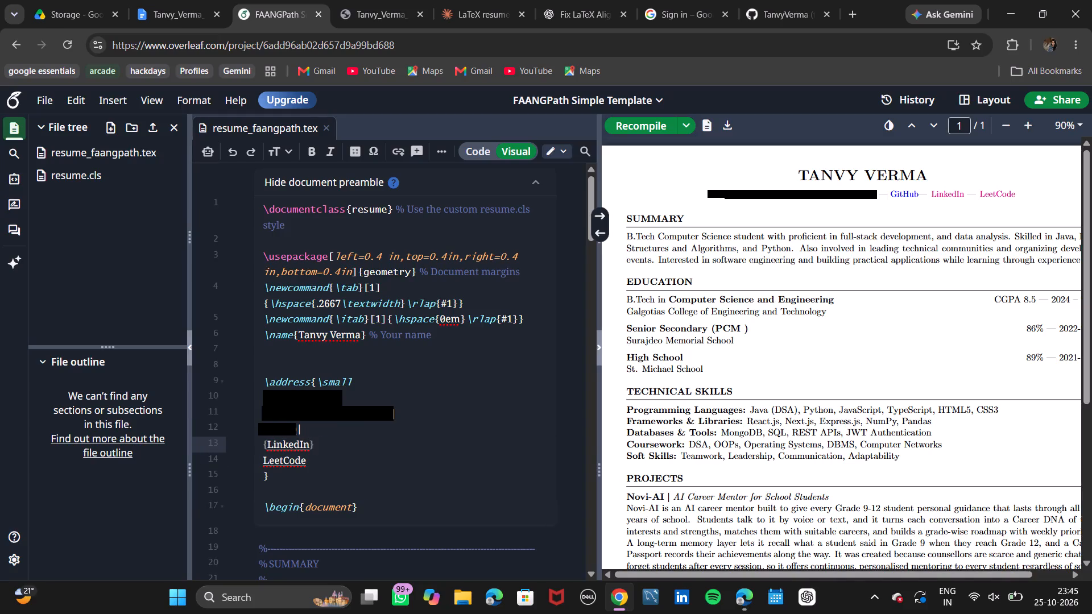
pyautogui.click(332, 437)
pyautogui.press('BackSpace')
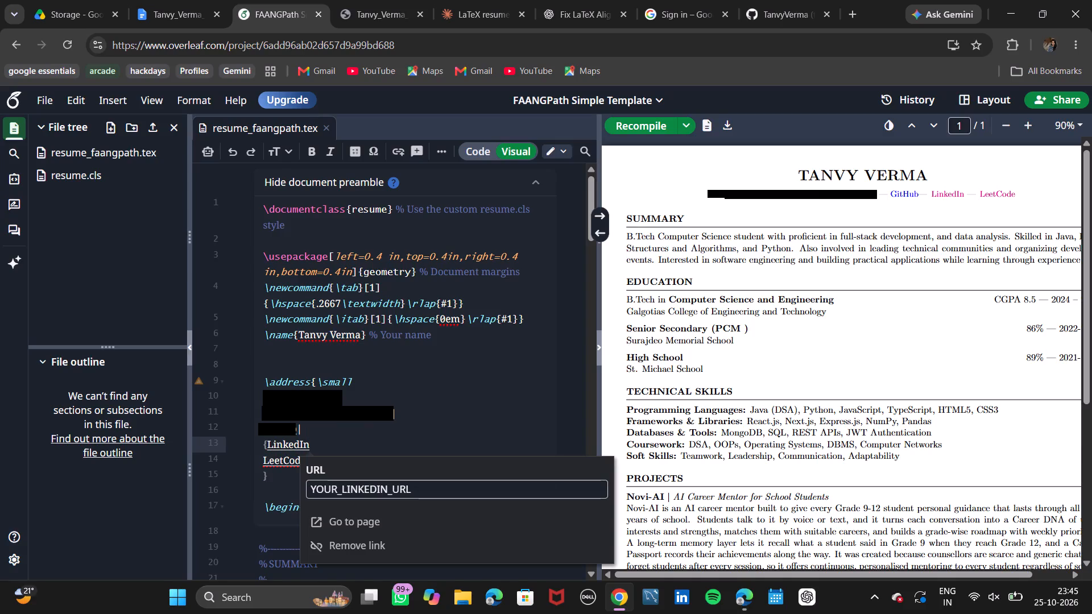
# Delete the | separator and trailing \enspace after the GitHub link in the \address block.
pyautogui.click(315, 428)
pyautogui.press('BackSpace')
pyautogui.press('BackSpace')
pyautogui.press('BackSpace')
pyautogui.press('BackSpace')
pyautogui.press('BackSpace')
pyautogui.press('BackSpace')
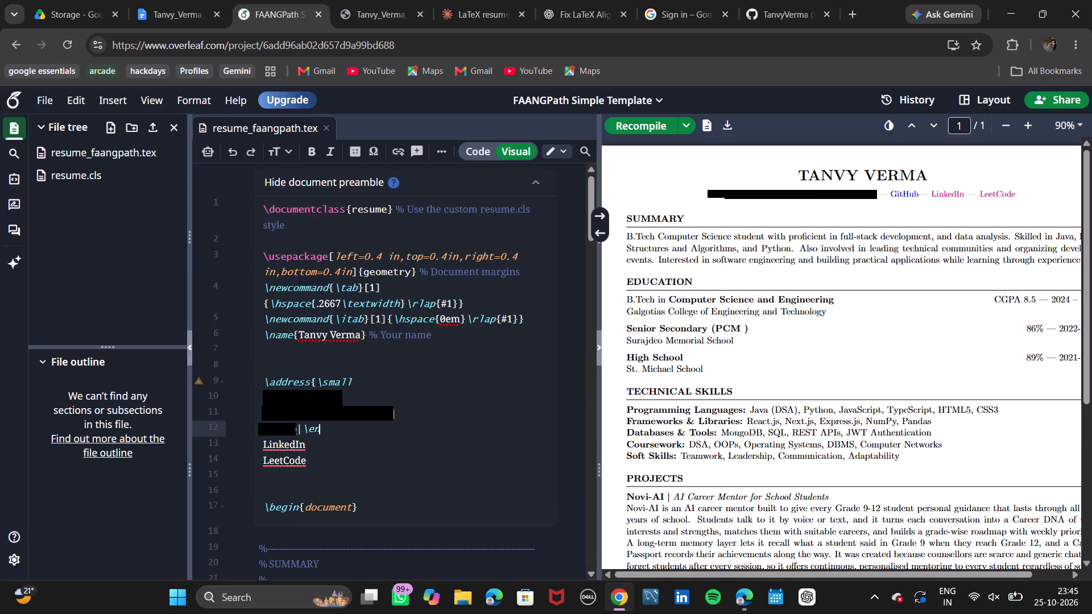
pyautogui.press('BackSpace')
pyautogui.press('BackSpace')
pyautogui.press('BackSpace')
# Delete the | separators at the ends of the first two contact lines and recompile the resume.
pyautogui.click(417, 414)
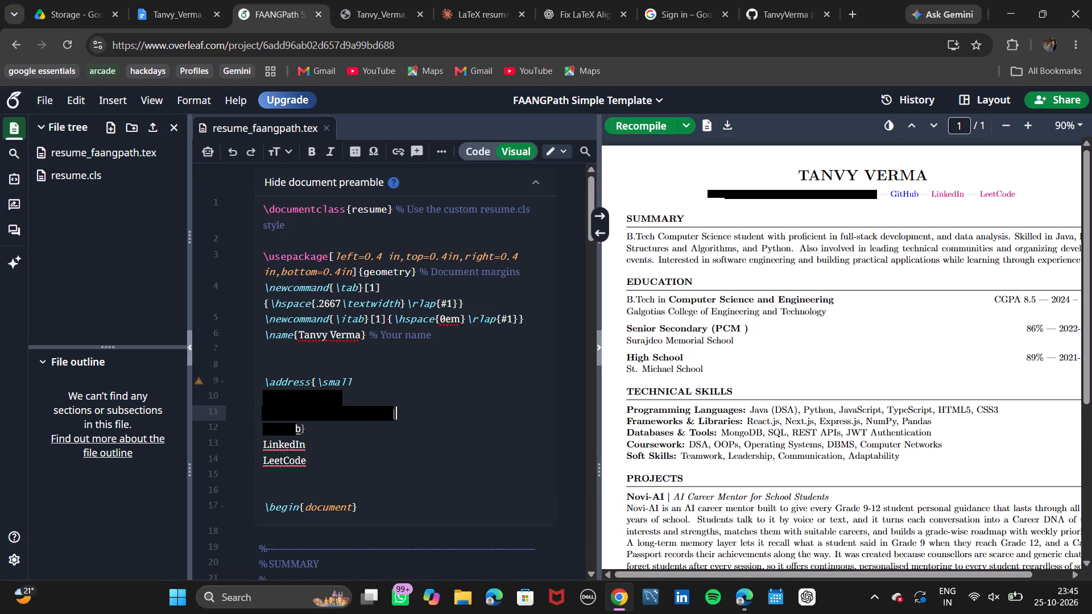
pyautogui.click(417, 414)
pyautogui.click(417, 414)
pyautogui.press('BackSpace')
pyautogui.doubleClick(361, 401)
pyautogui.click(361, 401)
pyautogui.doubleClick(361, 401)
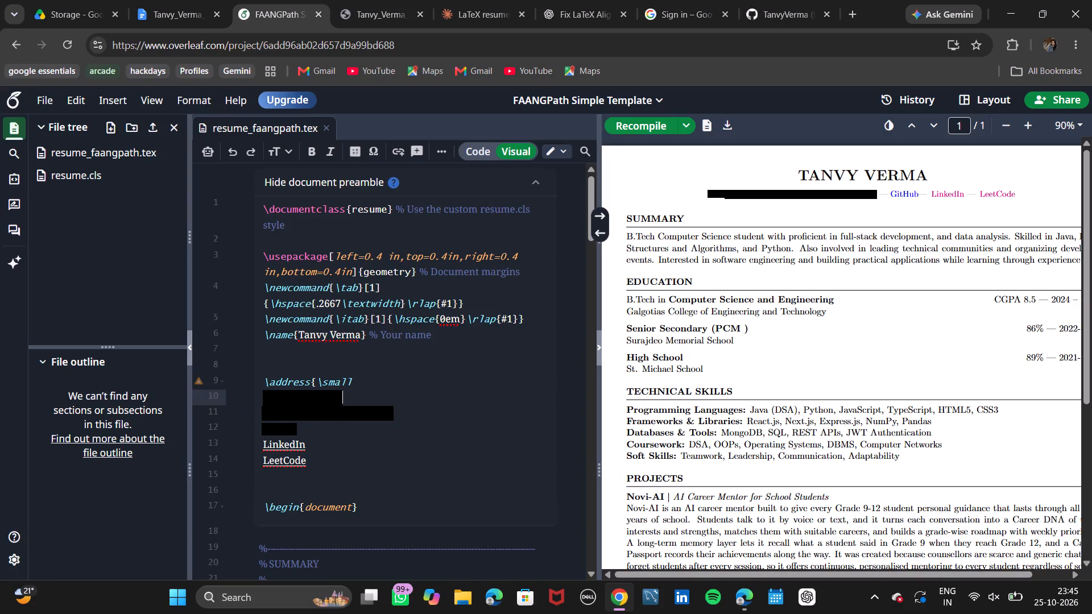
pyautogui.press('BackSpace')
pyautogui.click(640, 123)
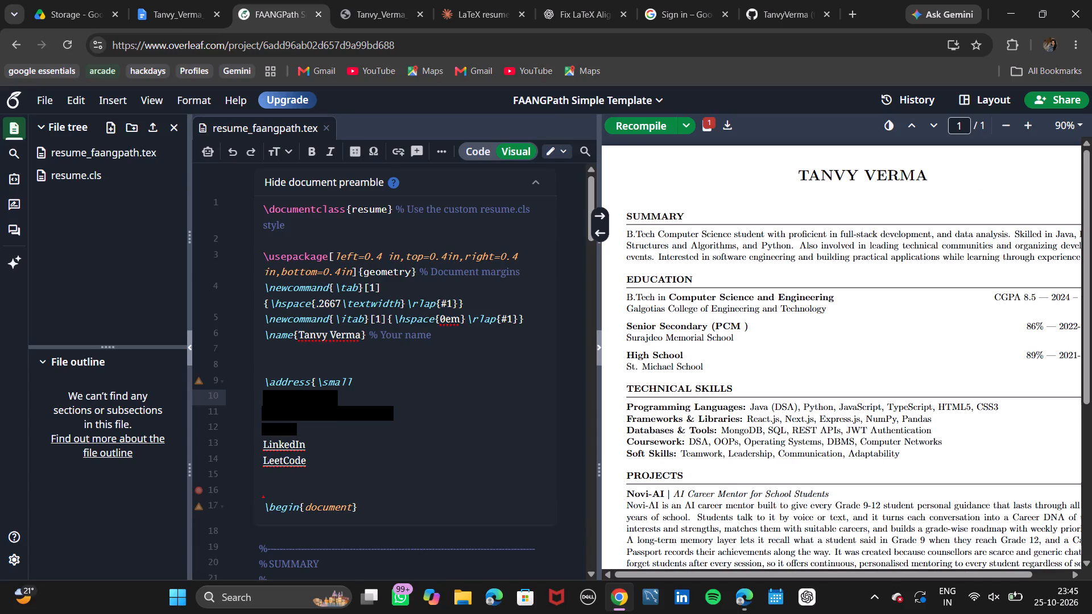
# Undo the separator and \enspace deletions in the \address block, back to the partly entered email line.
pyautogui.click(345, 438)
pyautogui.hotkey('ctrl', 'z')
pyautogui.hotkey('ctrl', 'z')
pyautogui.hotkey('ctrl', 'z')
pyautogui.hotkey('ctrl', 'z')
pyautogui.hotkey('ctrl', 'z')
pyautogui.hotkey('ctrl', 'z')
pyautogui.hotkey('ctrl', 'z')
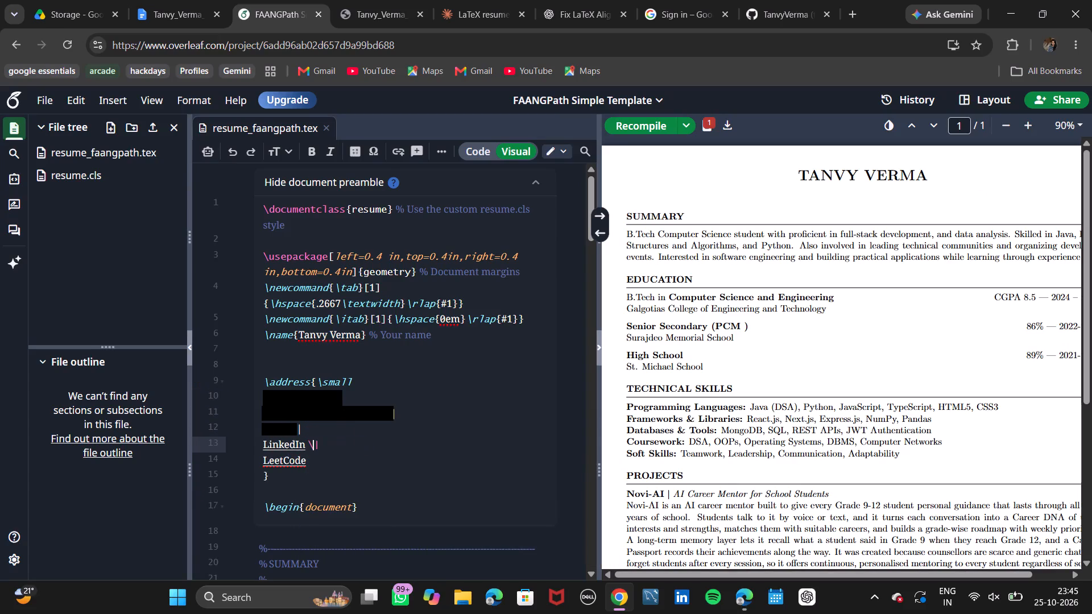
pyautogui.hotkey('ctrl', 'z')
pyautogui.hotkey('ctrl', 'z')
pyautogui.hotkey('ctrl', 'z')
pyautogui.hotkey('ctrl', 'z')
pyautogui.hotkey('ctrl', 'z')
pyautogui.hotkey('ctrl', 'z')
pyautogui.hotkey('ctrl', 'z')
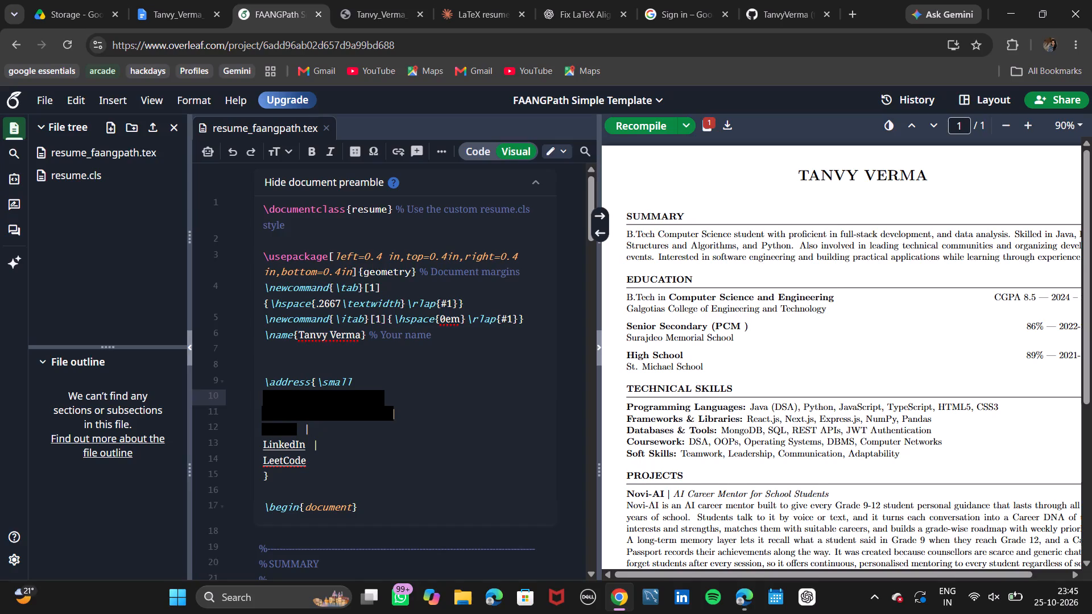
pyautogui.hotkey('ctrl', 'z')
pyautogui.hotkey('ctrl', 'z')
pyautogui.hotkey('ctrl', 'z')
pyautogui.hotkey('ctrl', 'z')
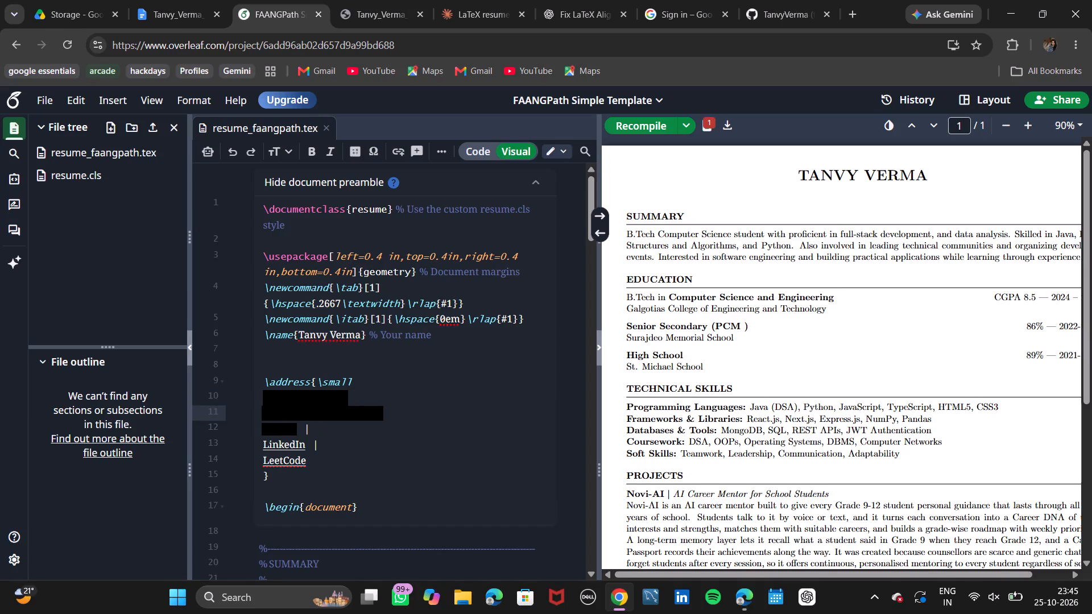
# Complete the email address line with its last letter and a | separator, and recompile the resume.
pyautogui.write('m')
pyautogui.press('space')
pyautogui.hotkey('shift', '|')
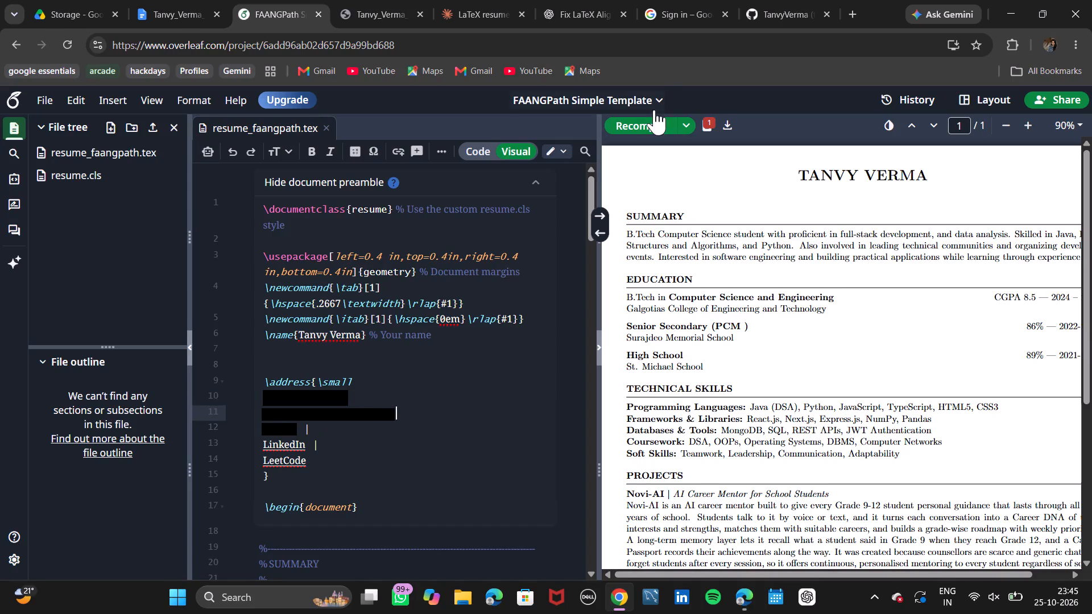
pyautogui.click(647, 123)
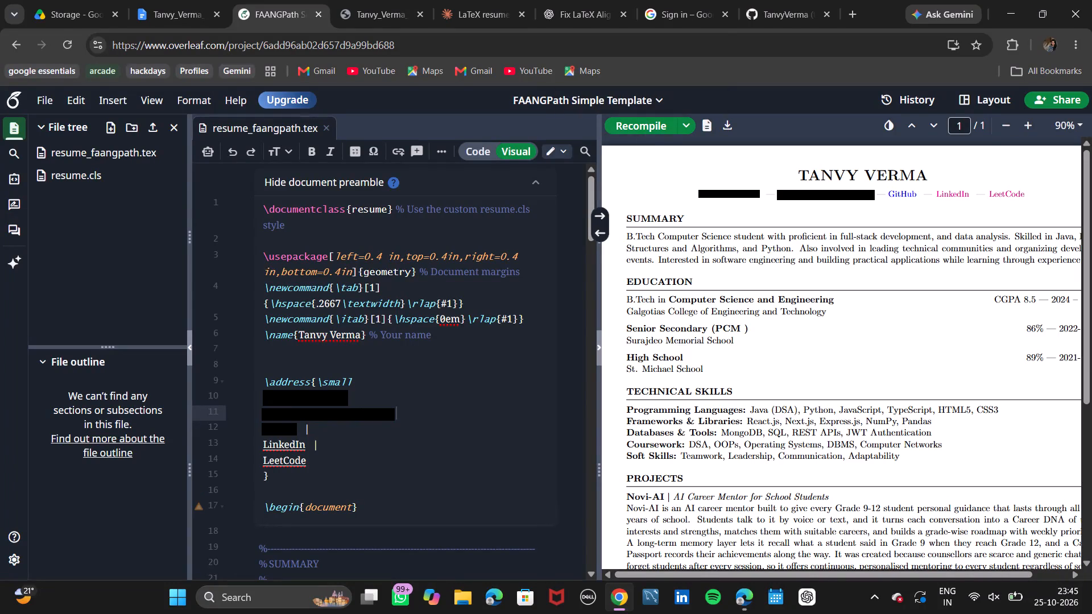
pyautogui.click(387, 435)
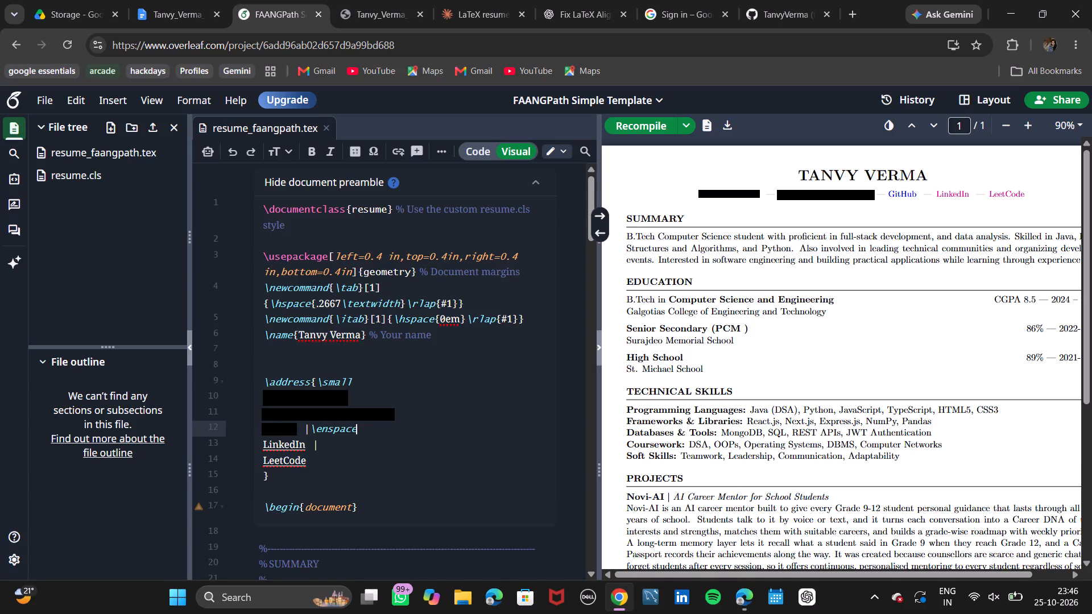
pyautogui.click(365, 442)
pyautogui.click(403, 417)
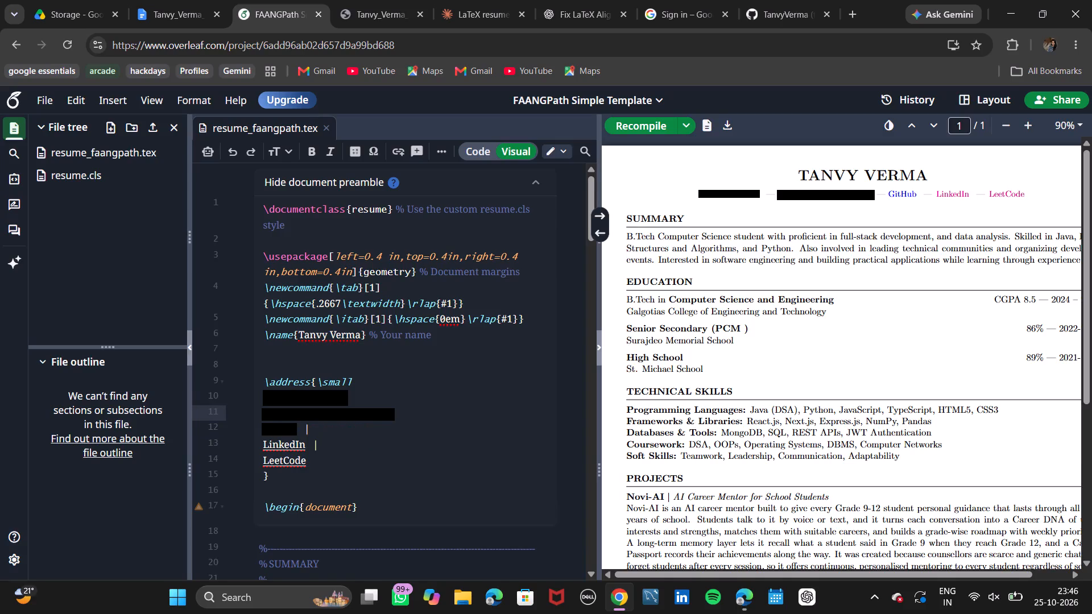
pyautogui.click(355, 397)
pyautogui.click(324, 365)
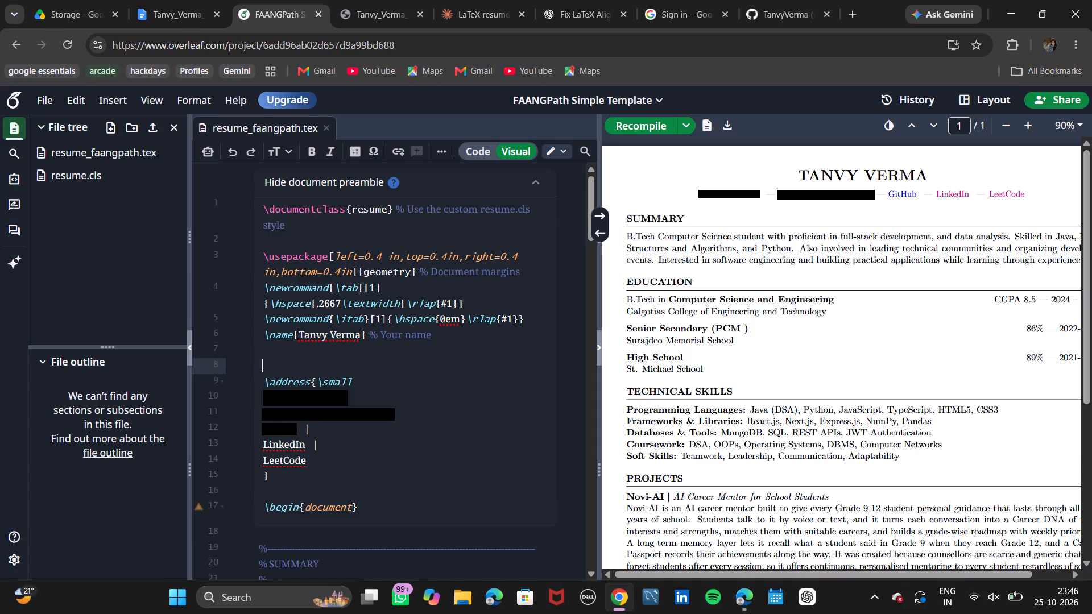
# Undo the header edits until the new \small \address block is gone and both old \address lines and the TODO comment are restored.
pyautogui.hotkey('ctrl', 'z')
pyautogui.hotkey('ctrl', 'z')
pyautogui.hotkey('ctrl', 'z')
pyautogui.hotkey('ctrl', 'z')
pyautogui.hotkey('ctrl', 'z')
pyautogui.hotkey('ctrl', 'z')
pyautogui.hotkey('ctrl', 'z')
pyautogui.hotkey('ctrl', 'z')
pyautogui.hotkey('ctrl', 'z')
pyautogui.hotkey('ctrl', 'z')
pyautogui.hotkey('ctrl', 'z')
pyautogui.hotkey('ctrl', 'z')
pyautogui.hotkey('ctrl', 'z')
pyautogui.hotkey('ctrl', 'z')
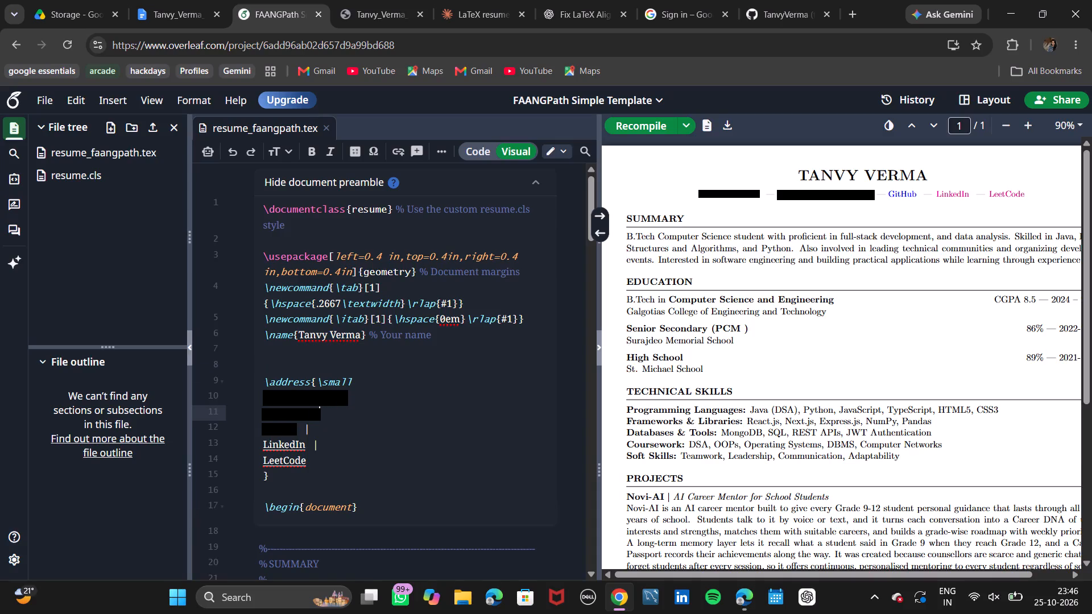
pyautogui.hotkey('ctrl', 'z')
pyautogui.hotkey('ctrl', 'z')
pyautogui.hotkey('ctrl', 'z')
pyautogui.hotkey('ctrl', 'z')
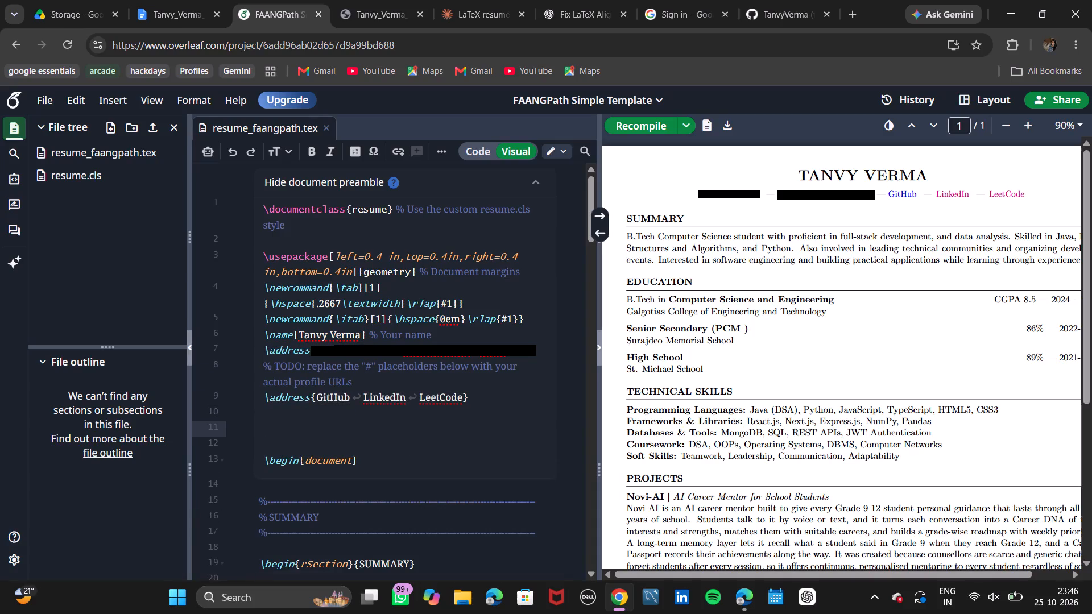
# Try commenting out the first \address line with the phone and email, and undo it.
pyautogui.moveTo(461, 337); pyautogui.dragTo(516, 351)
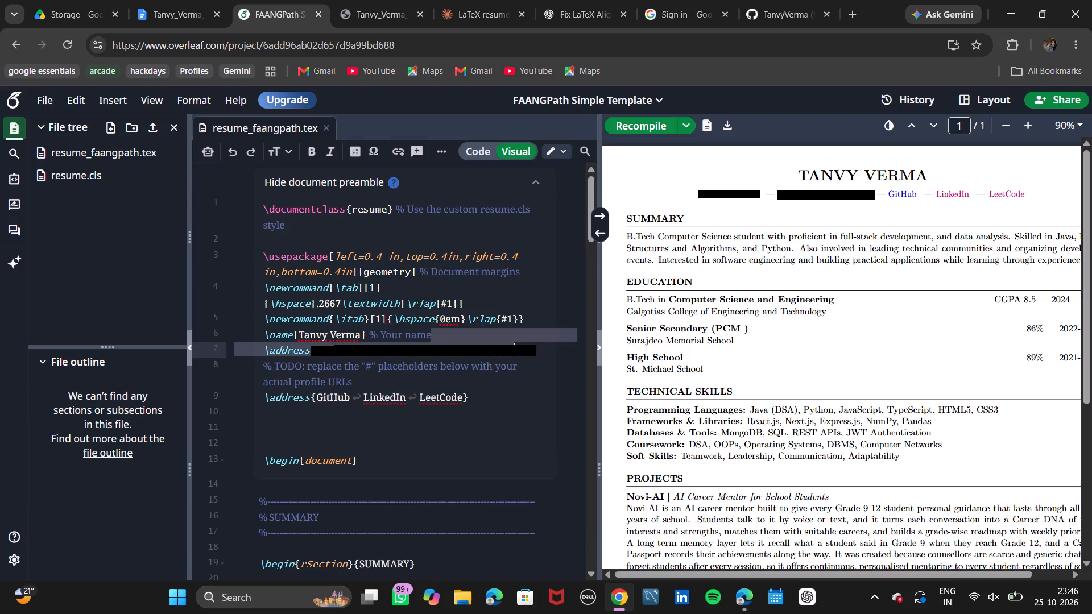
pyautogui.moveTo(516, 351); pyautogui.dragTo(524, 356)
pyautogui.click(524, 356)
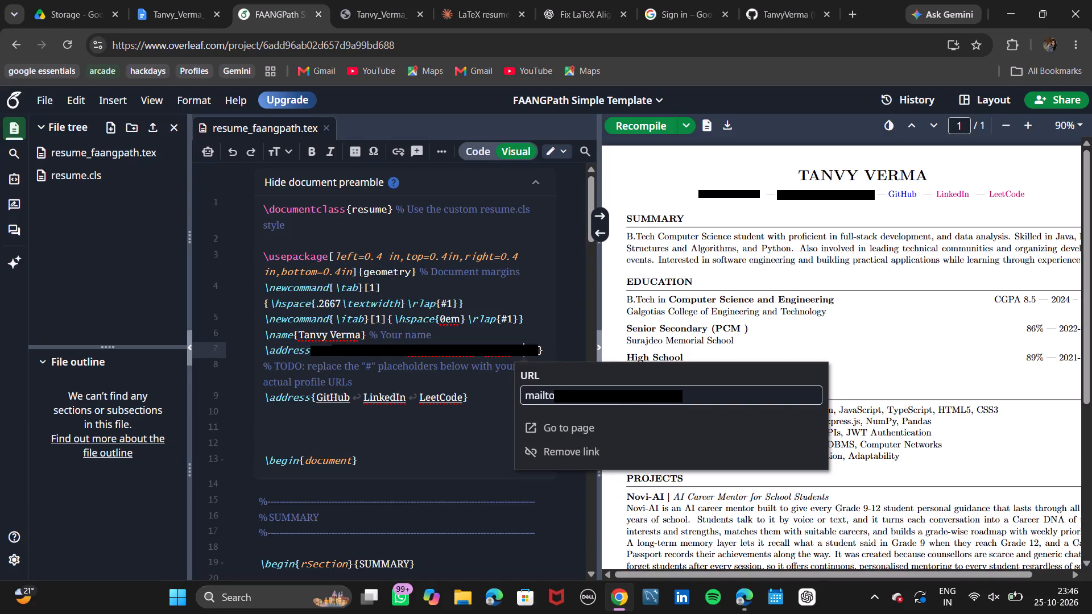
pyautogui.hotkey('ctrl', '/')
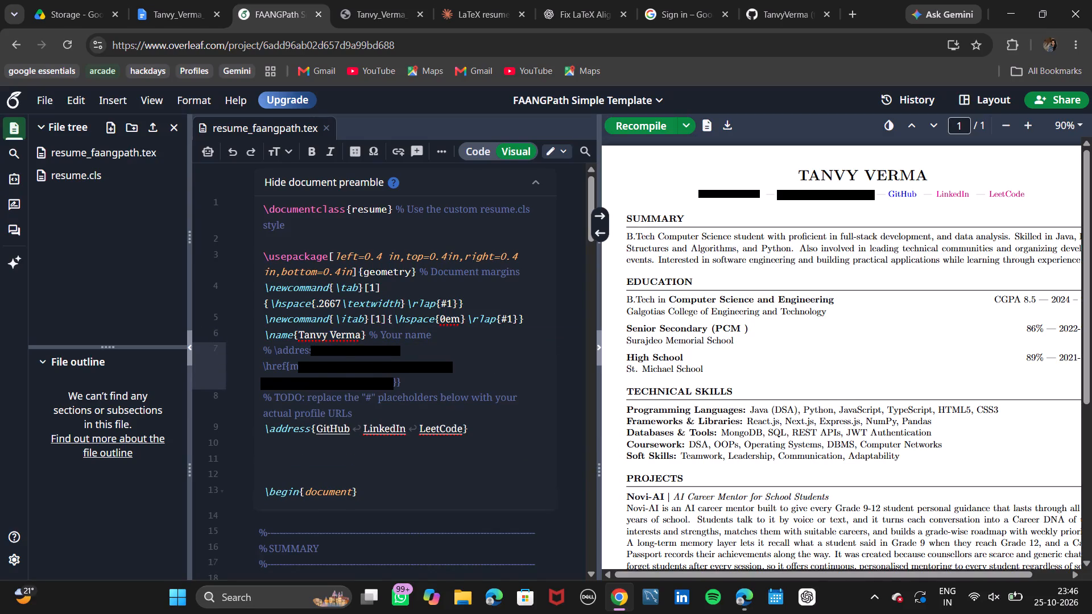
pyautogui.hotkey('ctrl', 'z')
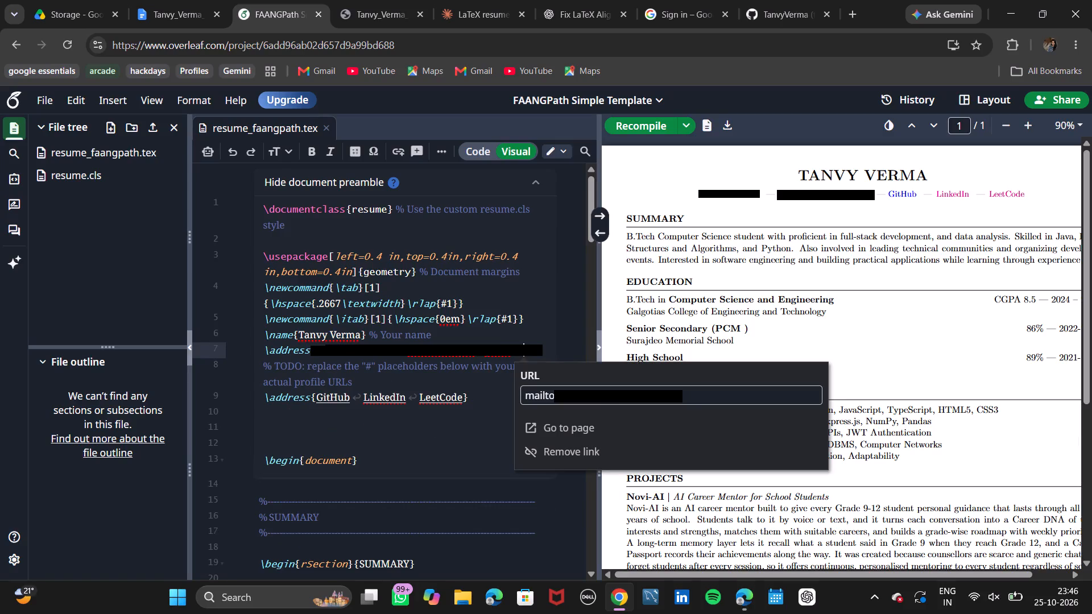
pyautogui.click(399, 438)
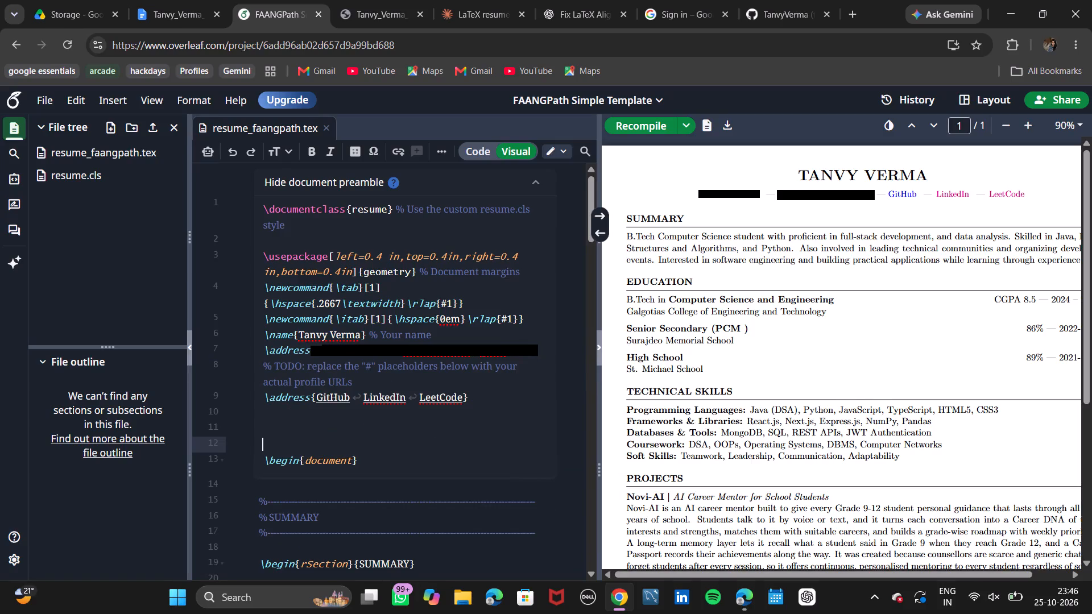
# Copy the phone and email content from the first \address line to before GitHub in the second, and remove the extra braces.
pyautogui.moveTo(313, 351); pyautogui.dragTo(487, 343)
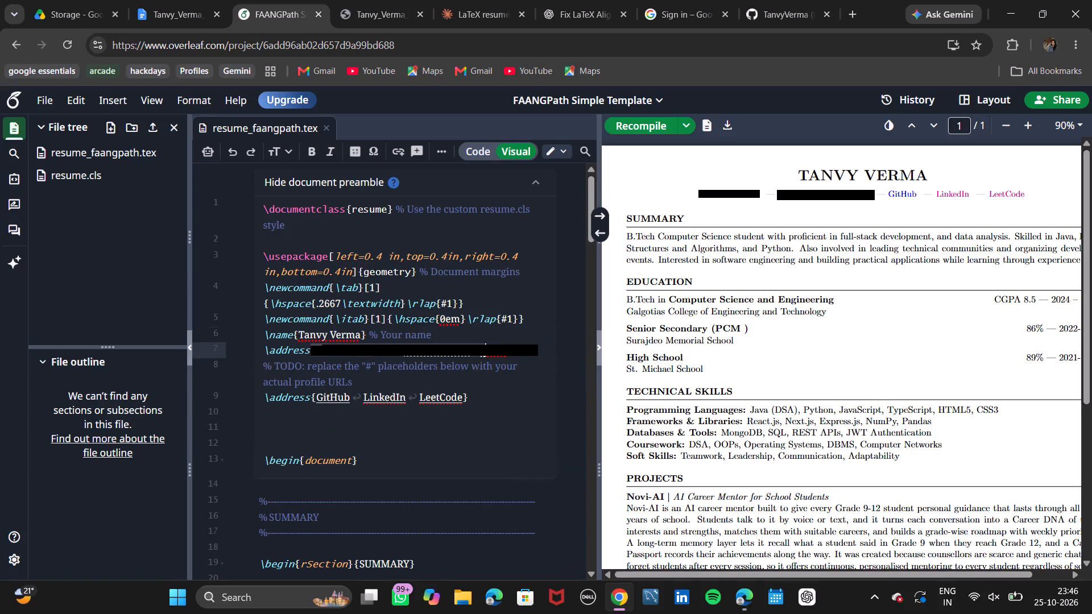
pyautogui.moveTo(487, 343); pyautogui.dragTo(531, 351)
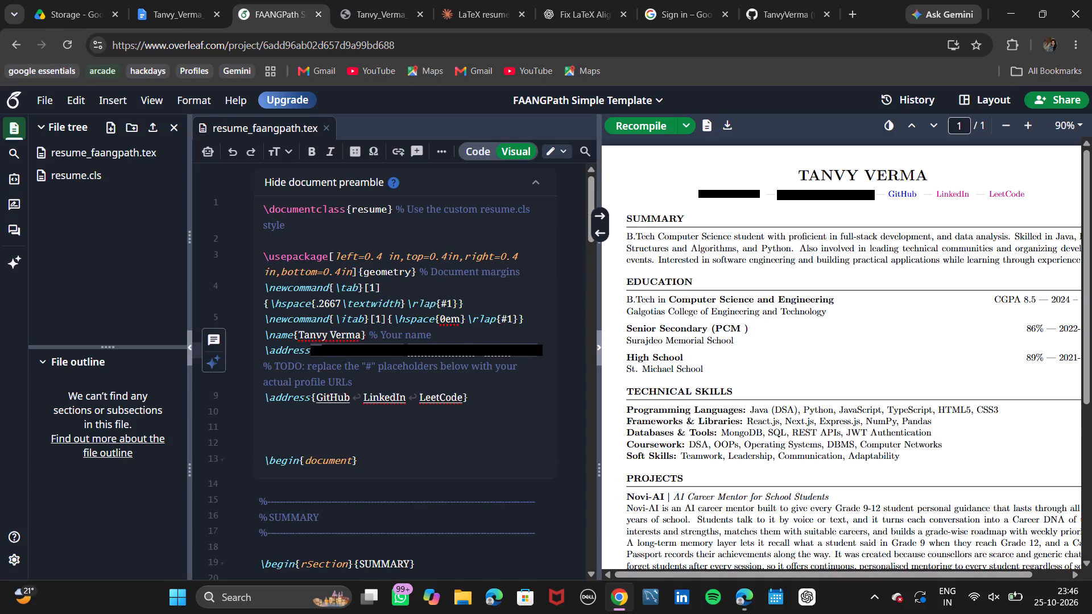
pyautogui.hotkey('ctrl', 'c')
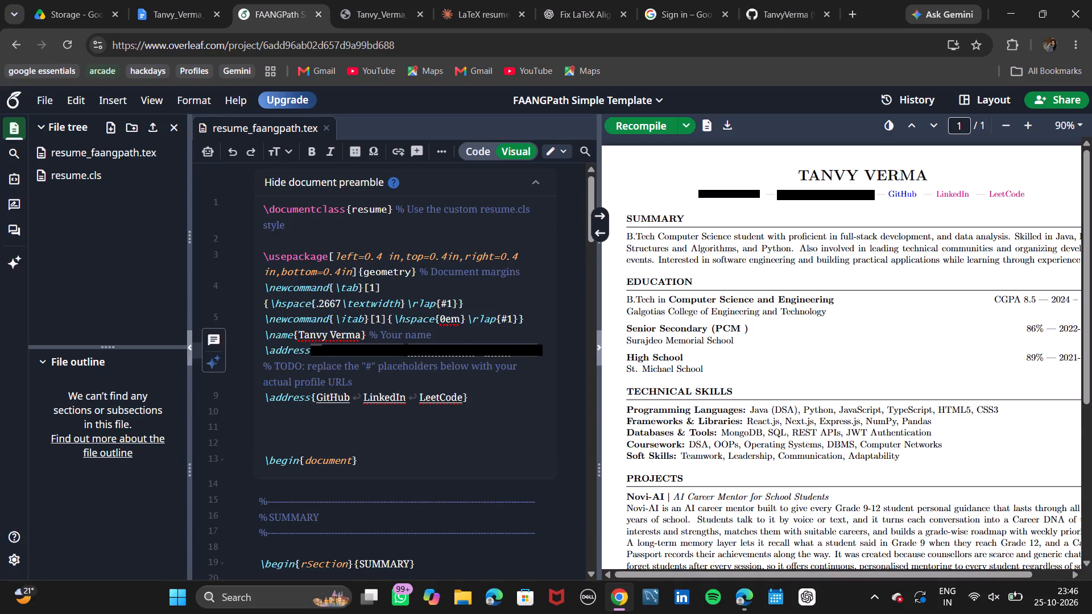
pyautogui.click(316, 397)
pyautogui.hotkey('ctrl', 'v')
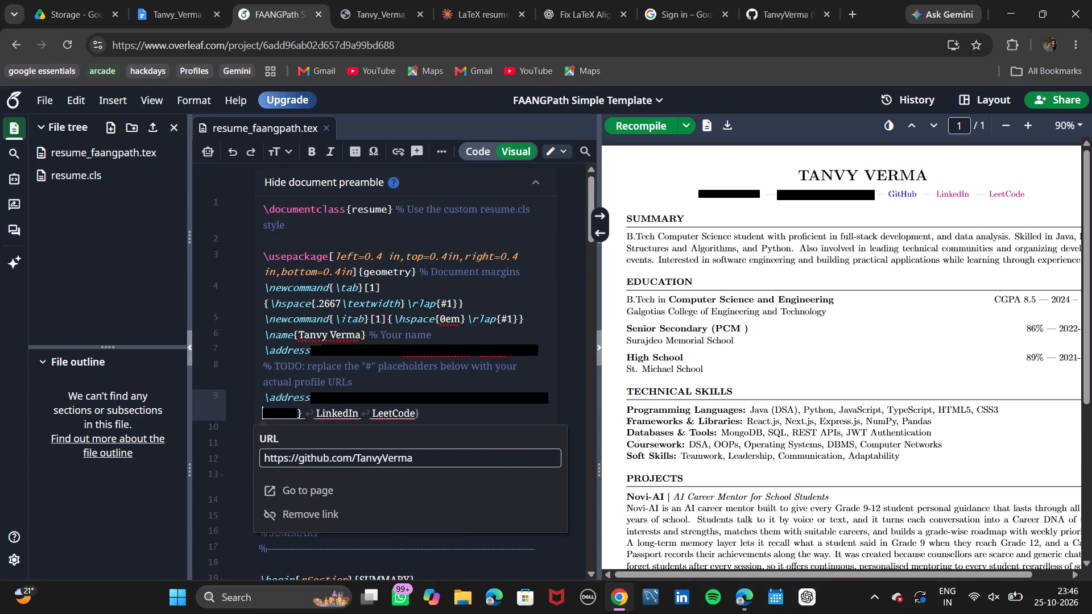
pyautogui.press('space')
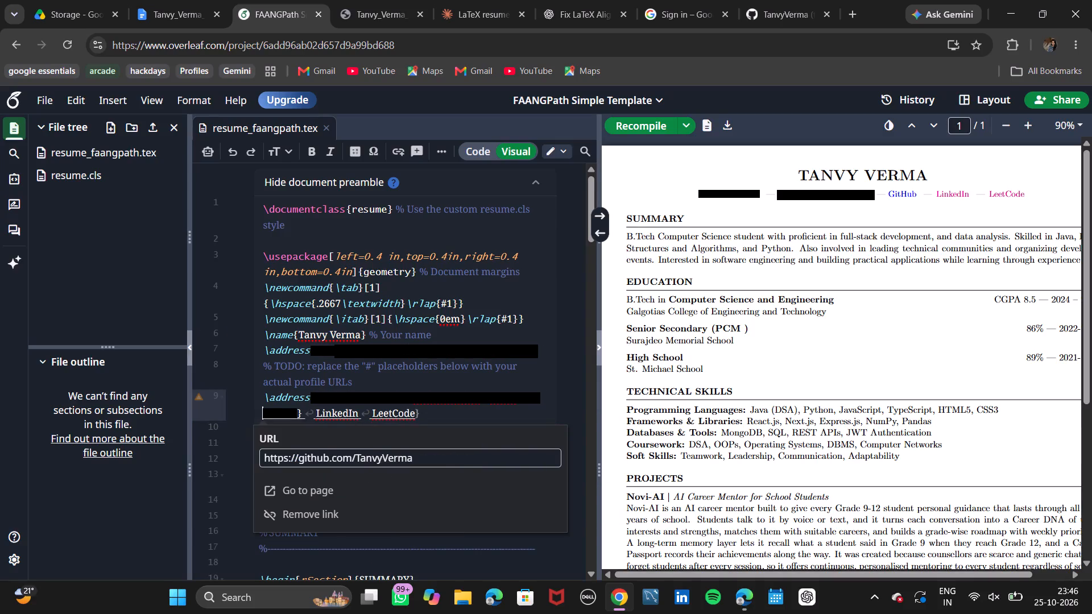
pyautogui.click(324, 393)
pyautogui.press('BackSpace')
pyautogui.press('BackSpace')
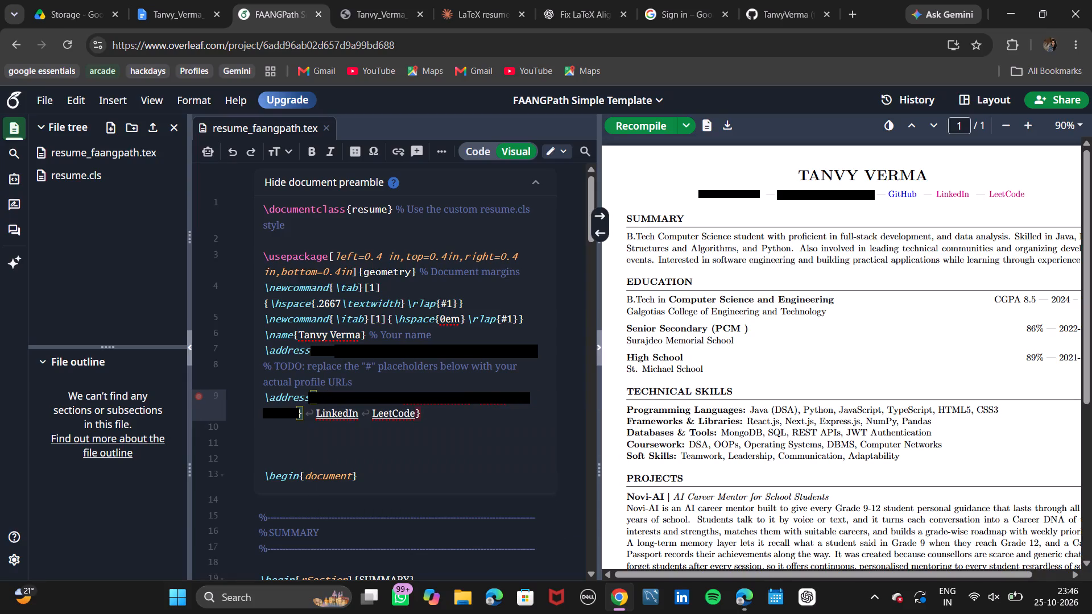
pyautogui.click(300, 414)
pyautogui.press('Right')
pyautogui.press('BackSpace')
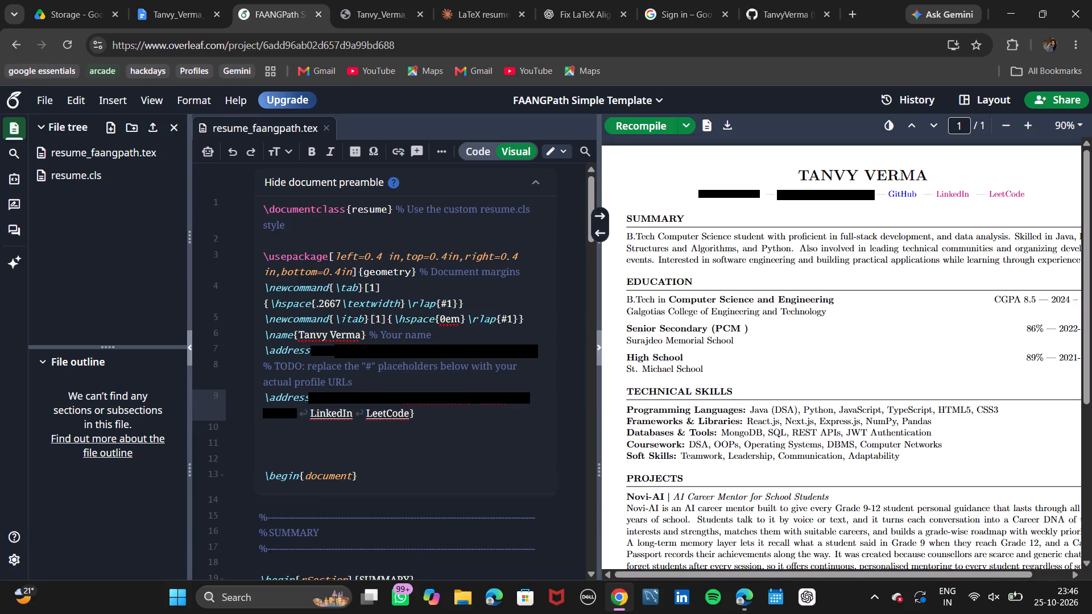
pyautogui.click(433, 416)
# Delete the original phone-and-email \address line below the name and recompile the resume.
pyautogui.moveTo(542, 347); pyautogui.dragTo(527, 343)
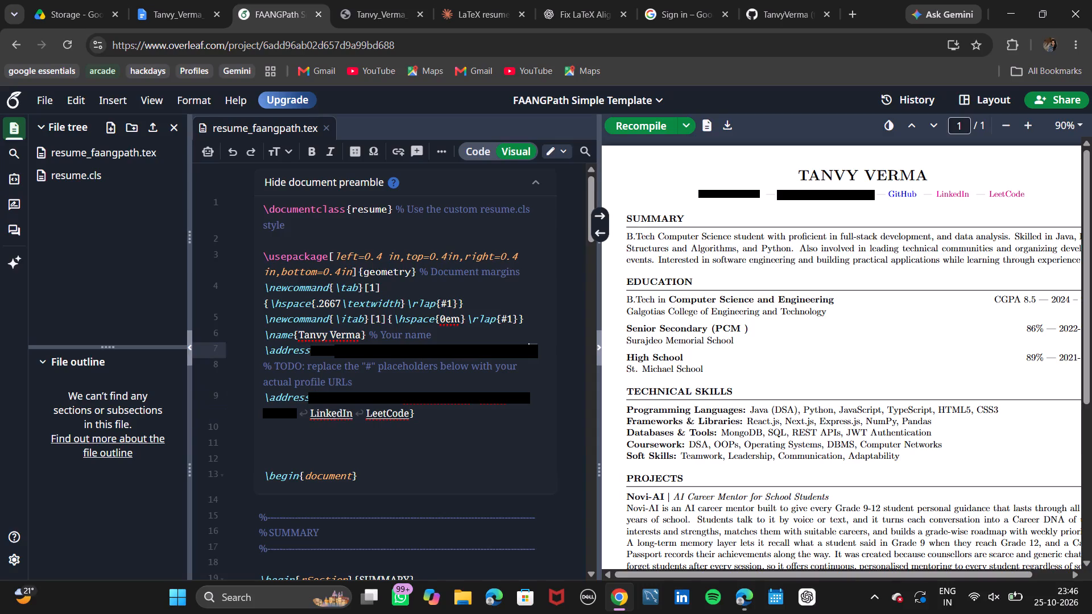
pyautogui.moveTo(527, 343); pyautogui.dragTo(516, 341)
pyautogui.press('BackSpace')
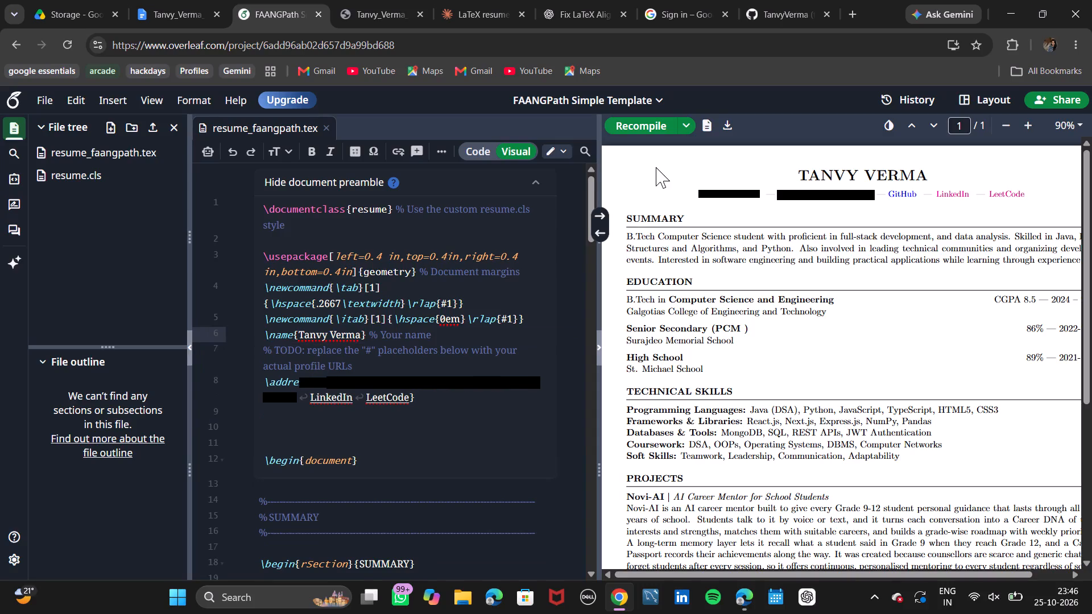
pyautogui.click(644, 125)
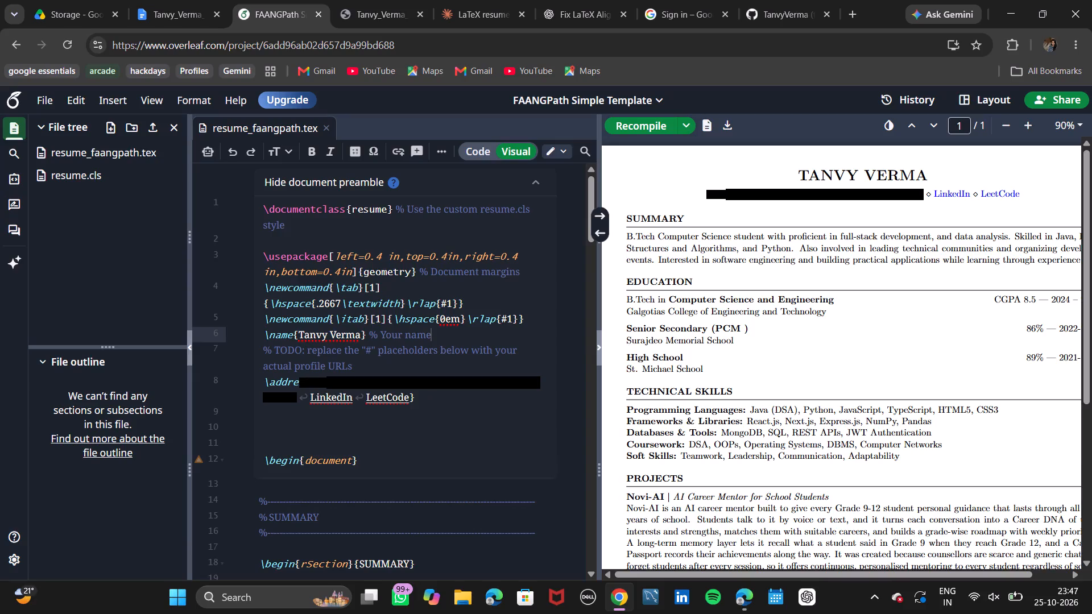
# Copy the line-break separator after GitHub to between the email address and GitHub, and recompile the resume.
pyautogui.moveTo(309, 402); pyautogui.dragTo(299, 396)
pyautogui.hotkey('ctrl', 'c')
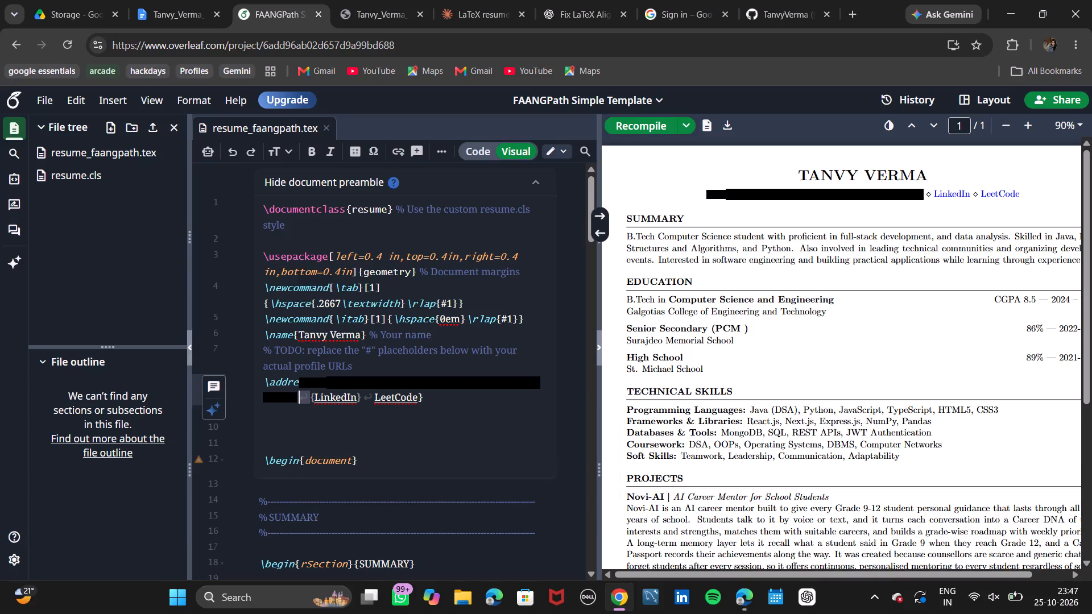
pyautogui.click(535, 383)
pyautogui.hotkey('ctrl', 'v')
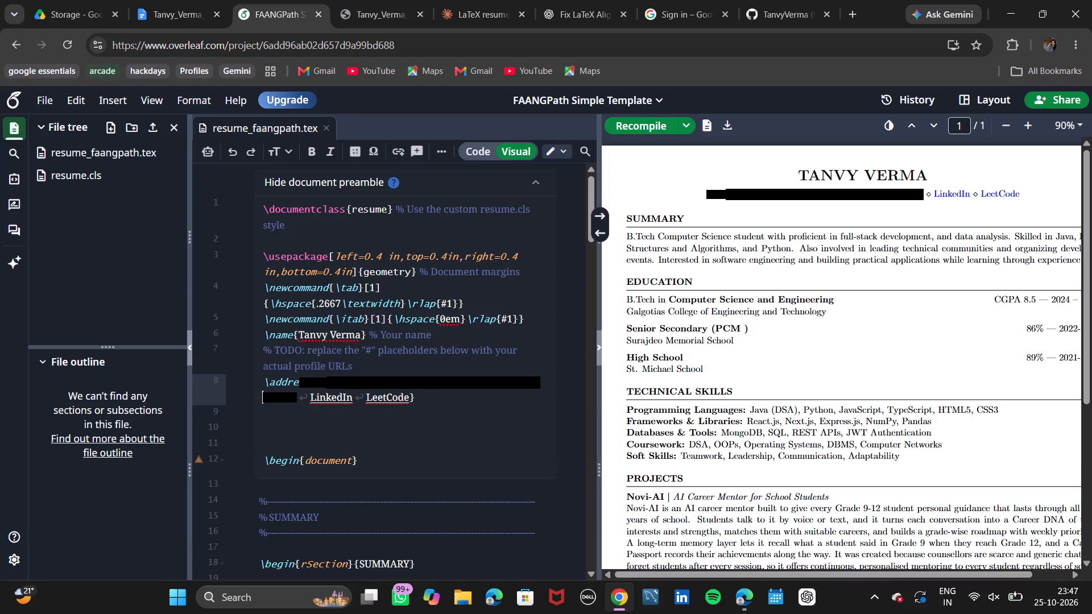
pyautogui.click(653, 122)
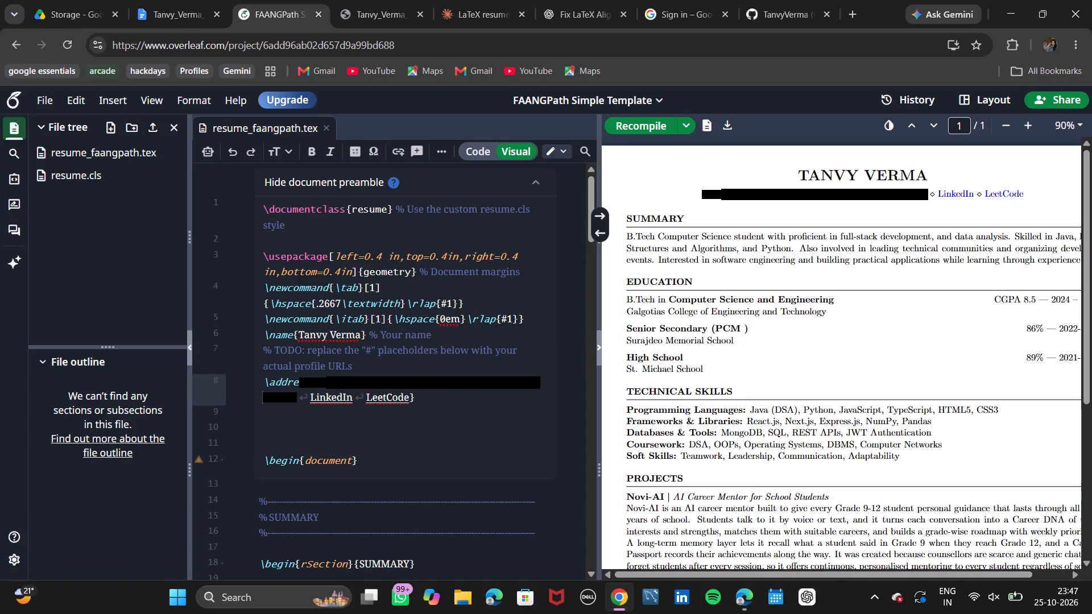
# Check whether GitHub, LinkedIn and LeetCode in the merged \address line carry link URLs.
pyautogui.click(289, 400)
pyautogui.click(289, 400)
pyautogui.click(329, 393)
pyautogui.click(382, 401)
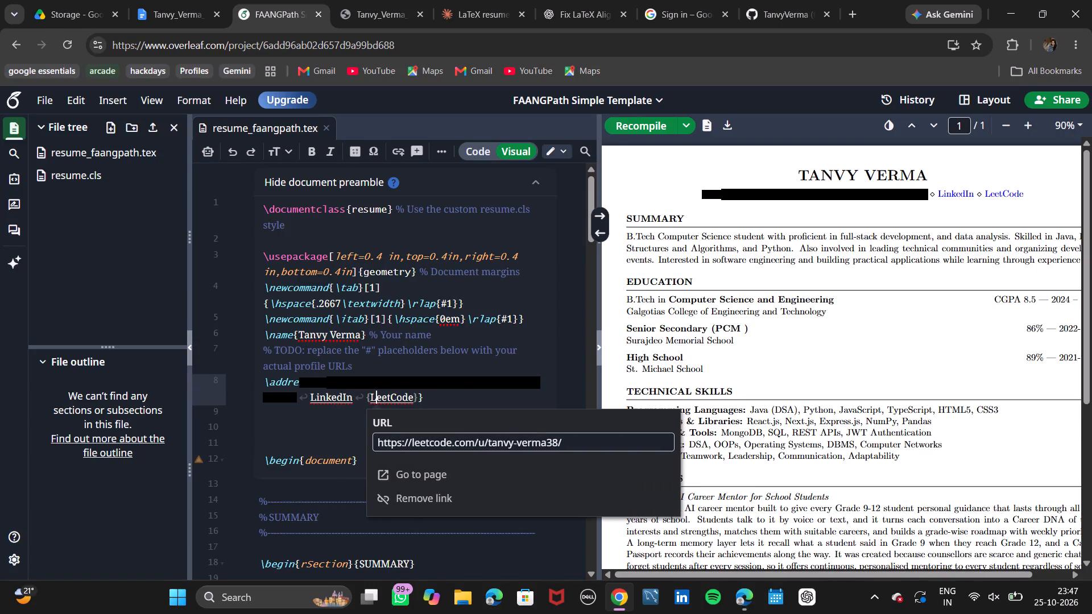
pyautogui.click(276, 398)
pyautogui.doubleClick(300, 396)
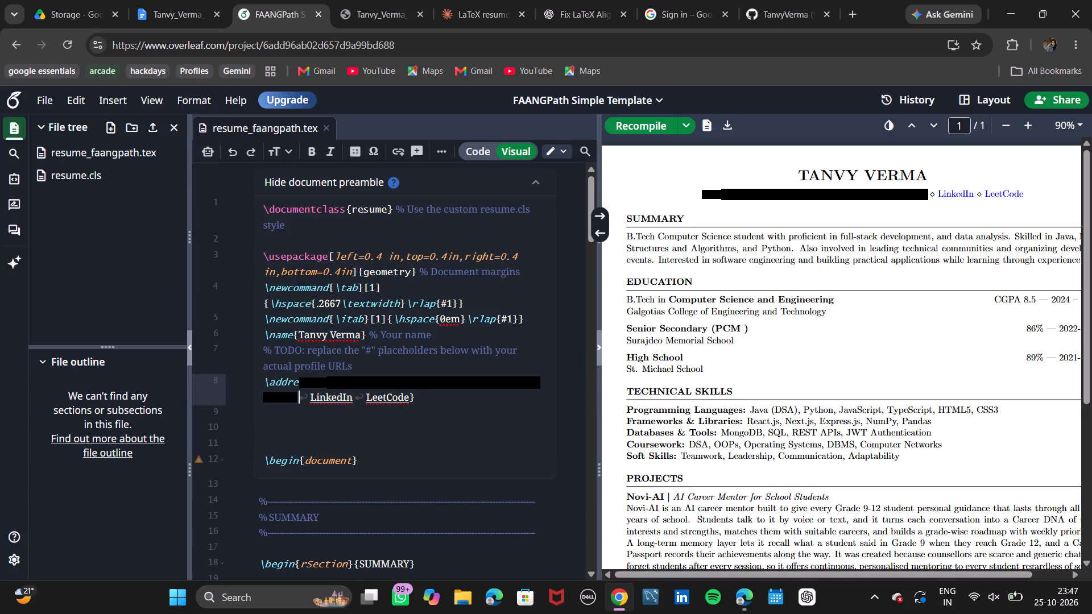
pyautogui.doubleClick(285, 394)
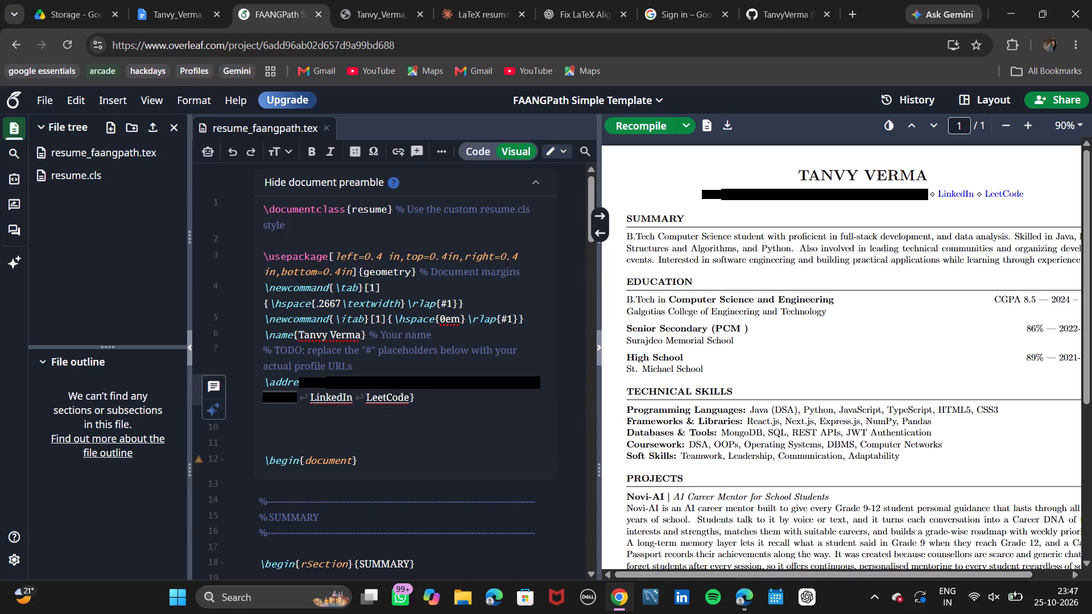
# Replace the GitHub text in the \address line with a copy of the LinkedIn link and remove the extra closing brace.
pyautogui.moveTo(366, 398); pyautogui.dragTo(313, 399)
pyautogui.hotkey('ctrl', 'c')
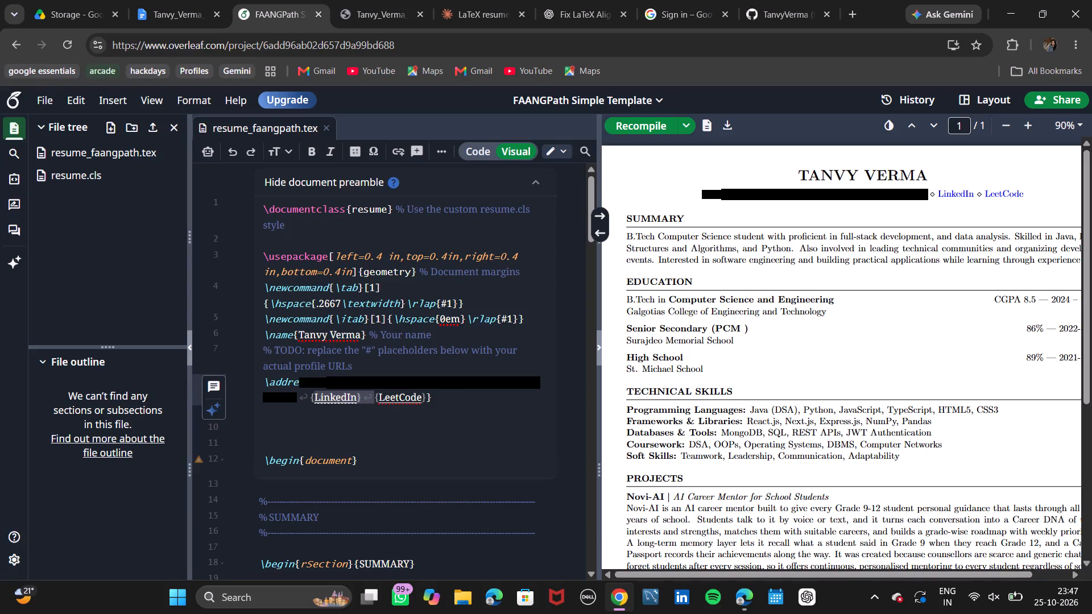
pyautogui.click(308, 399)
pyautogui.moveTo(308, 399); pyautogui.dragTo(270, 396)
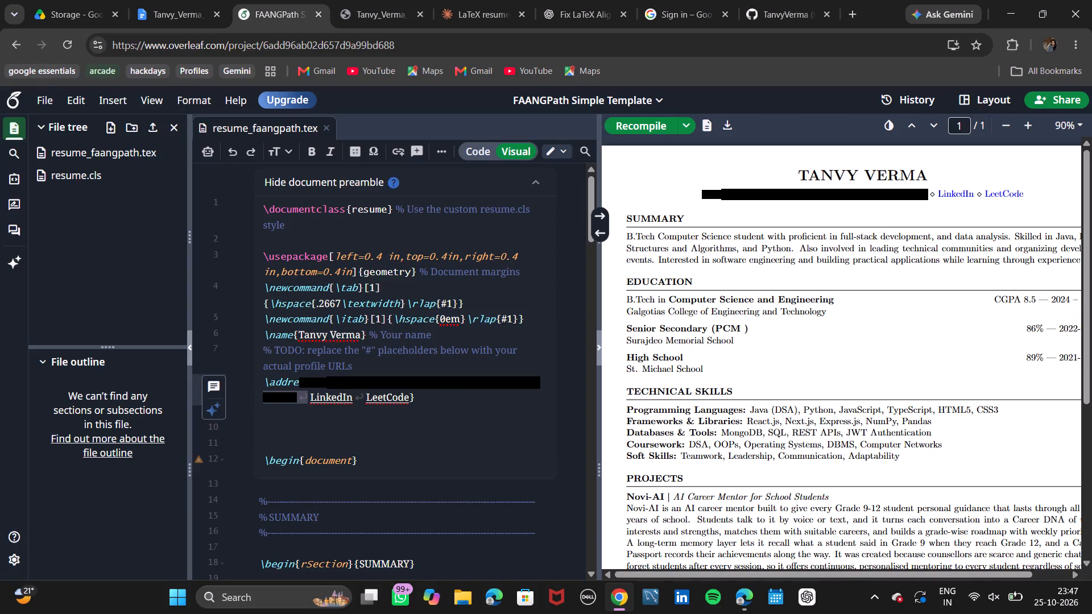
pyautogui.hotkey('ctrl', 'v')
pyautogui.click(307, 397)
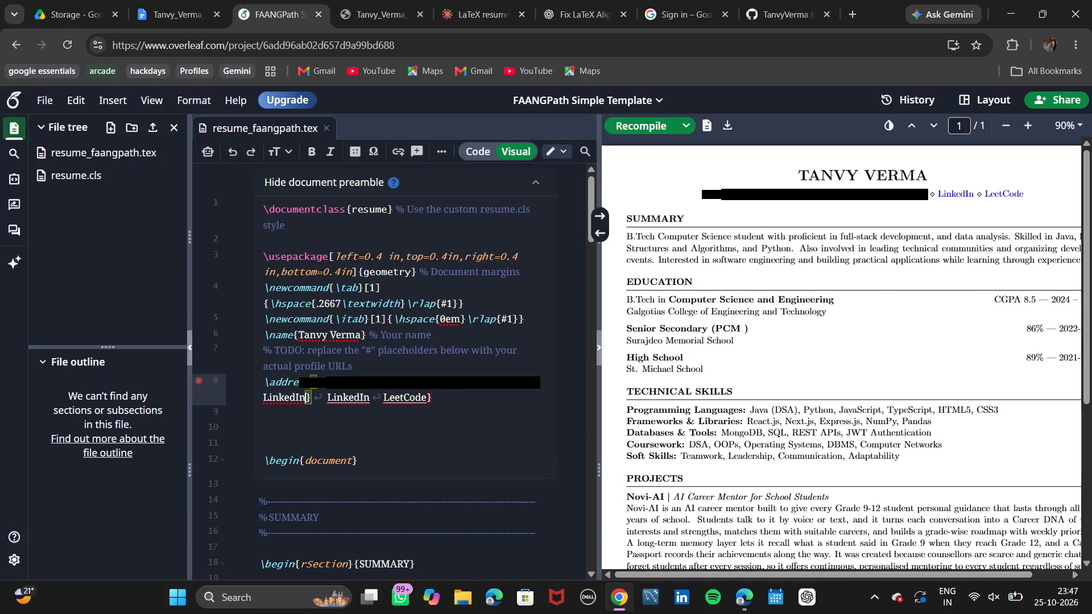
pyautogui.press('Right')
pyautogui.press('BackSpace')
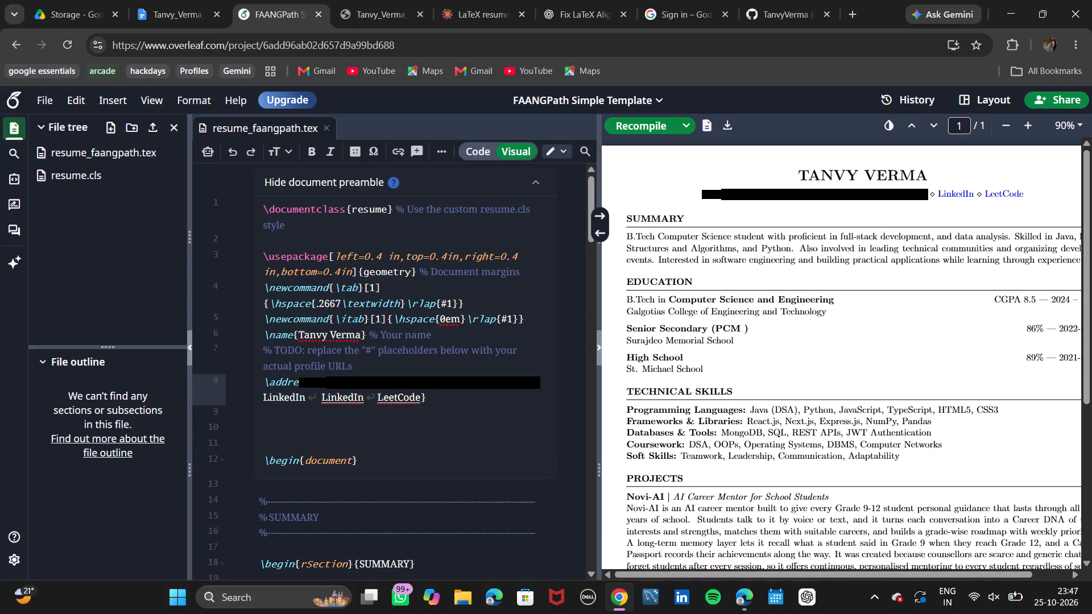
# Examine the pasted LinkedIn text against the original LinkedIn entry and the contact links in the \address line.
pyautogui.click(291, 395)
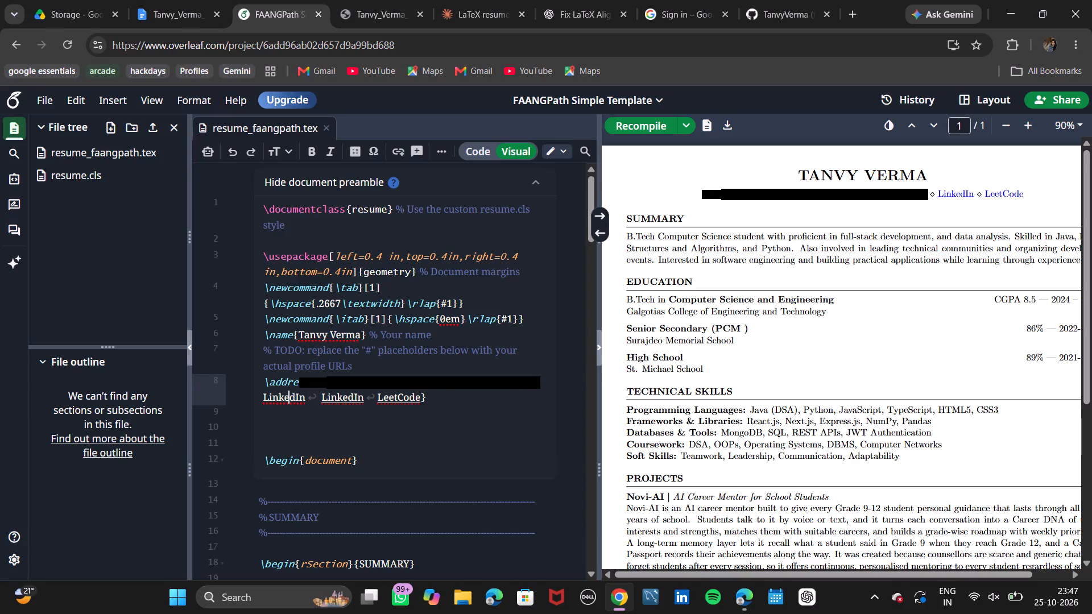
pyautogui.click(291, 395)
pyautogui.doubleClick(348, 395)
pyautogui.doubleClick(280, 396)
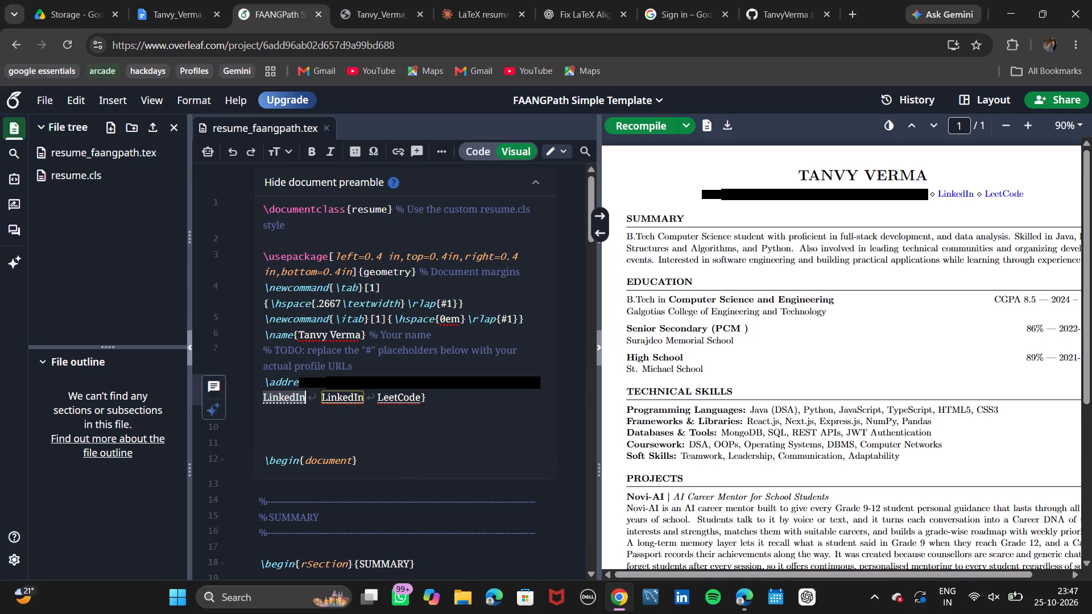
pyautogui.doubleClick(420, 391)
pyautogui.doubleClick(444, 378)
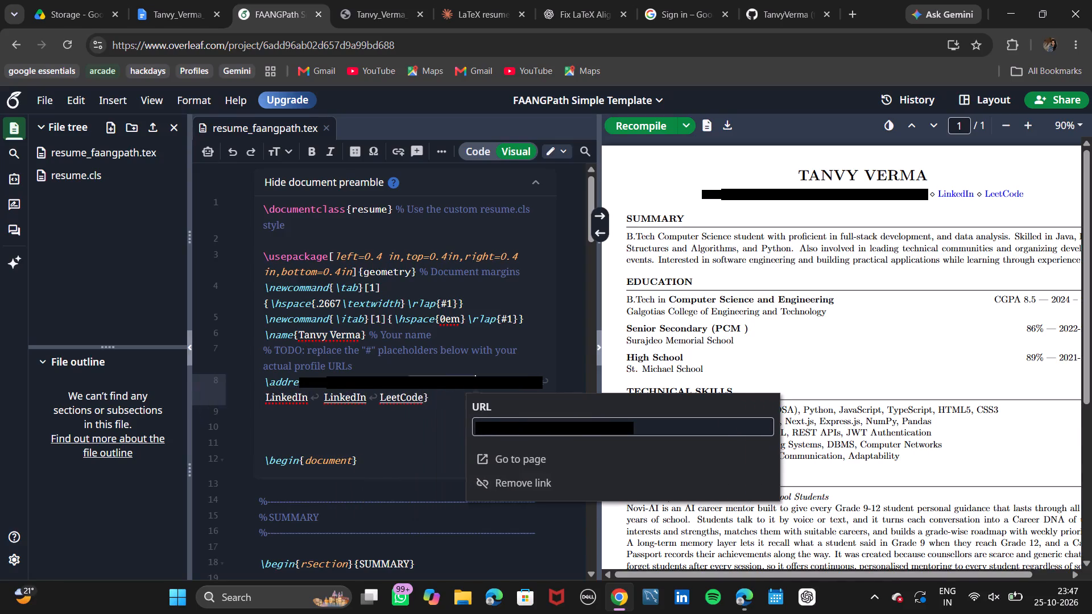
pyautogui.doubleClick(368, 383)
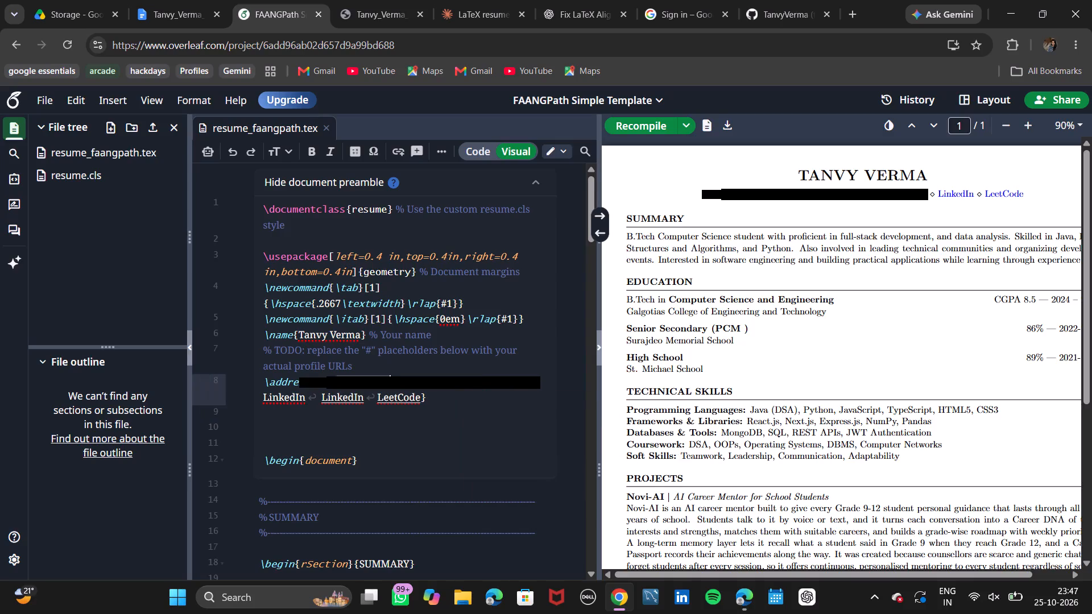
pyautogui.doubleClick(275, 399)
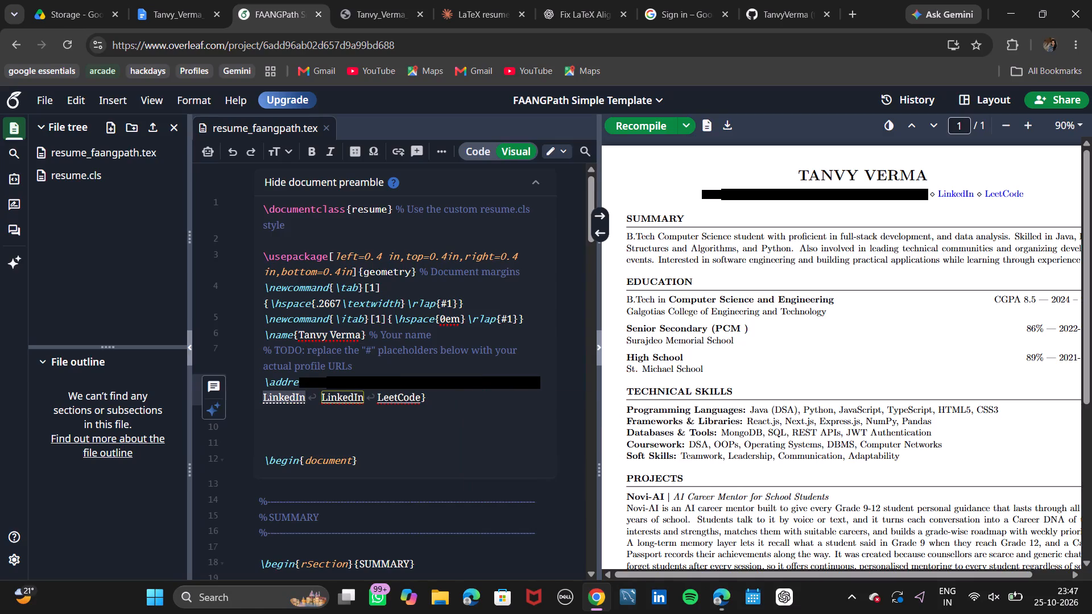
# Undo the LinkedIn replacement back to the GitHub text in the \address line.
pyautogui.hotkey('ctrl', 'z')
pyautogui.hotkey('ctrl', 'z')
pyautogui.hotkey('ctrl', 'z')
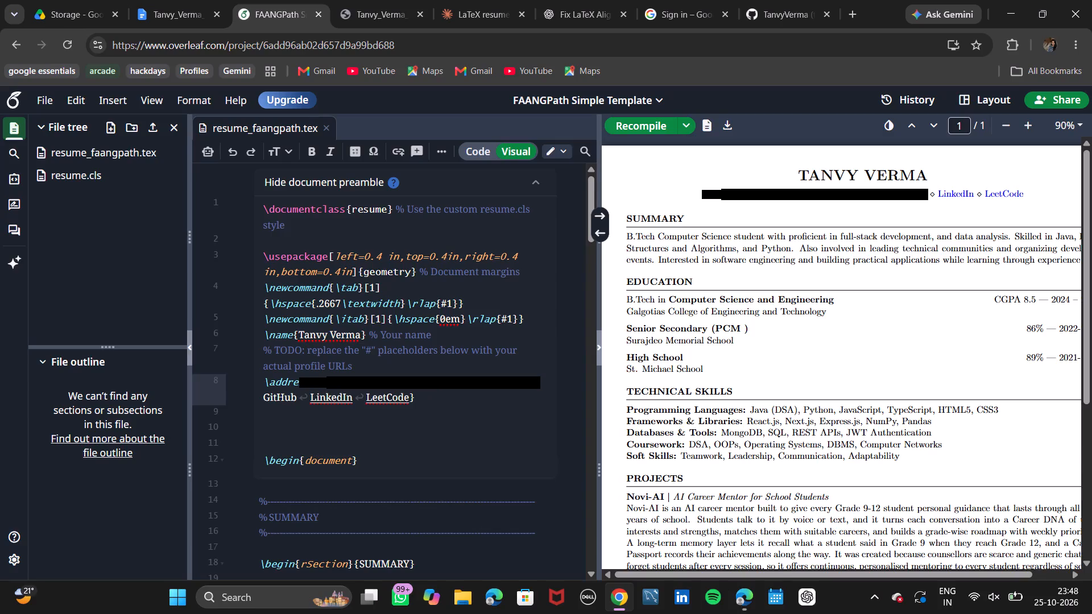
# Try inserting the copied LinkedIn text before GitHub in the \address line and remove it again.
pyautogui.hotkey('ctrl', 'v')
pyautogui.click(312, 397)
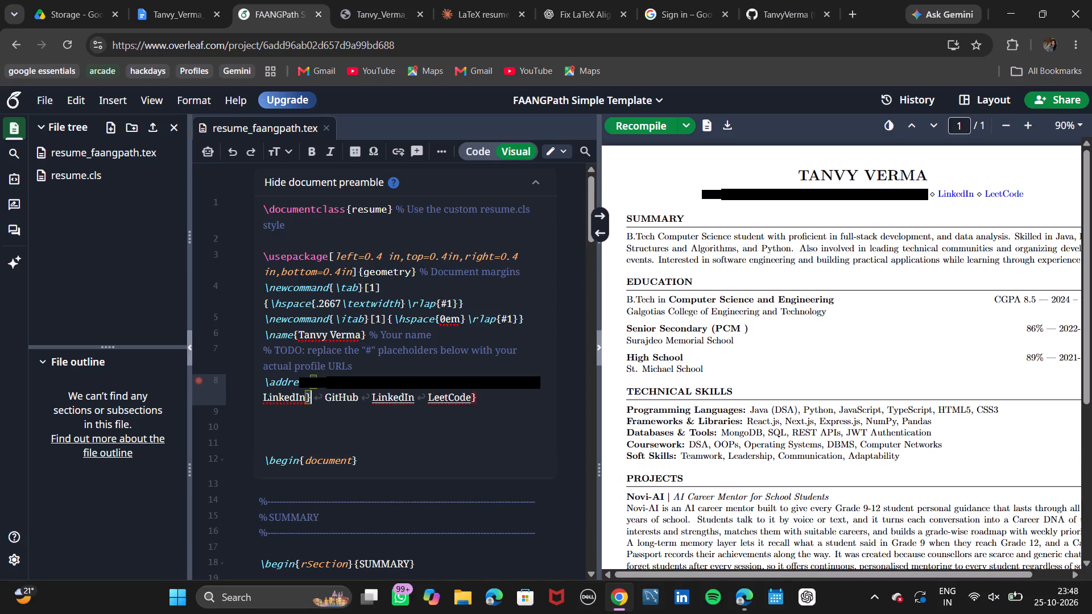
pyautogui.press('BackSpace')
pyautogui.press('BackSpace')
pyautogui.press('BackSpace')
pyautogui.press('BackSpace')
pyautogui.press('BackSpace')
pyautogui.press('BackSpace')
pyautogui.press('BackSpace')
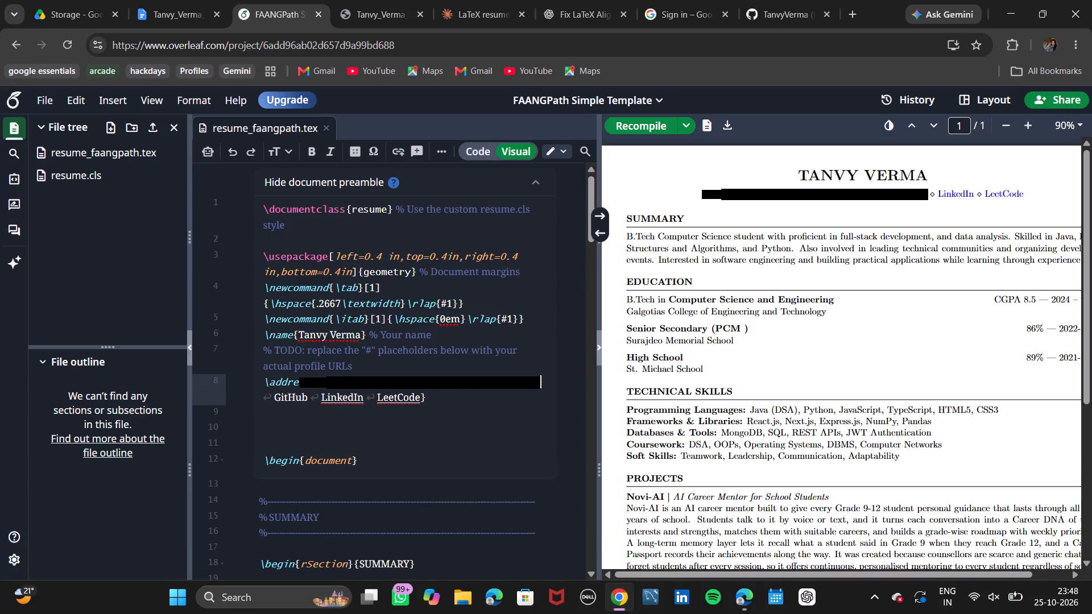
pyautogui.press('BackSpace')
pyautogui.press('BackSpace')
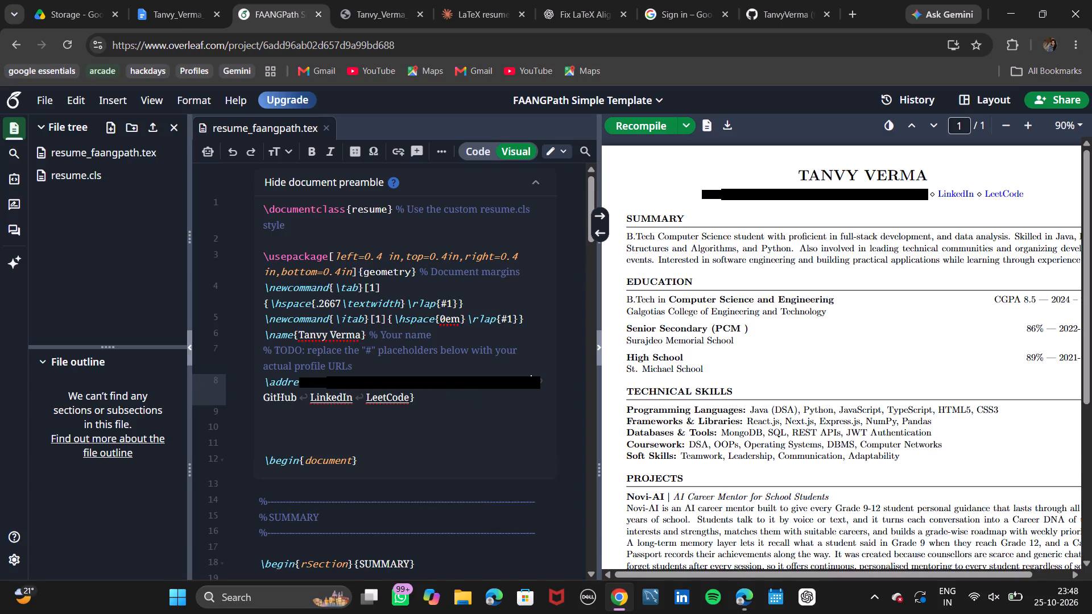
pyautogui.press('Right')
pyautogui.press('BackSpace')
pyautogui.click(321, 398)
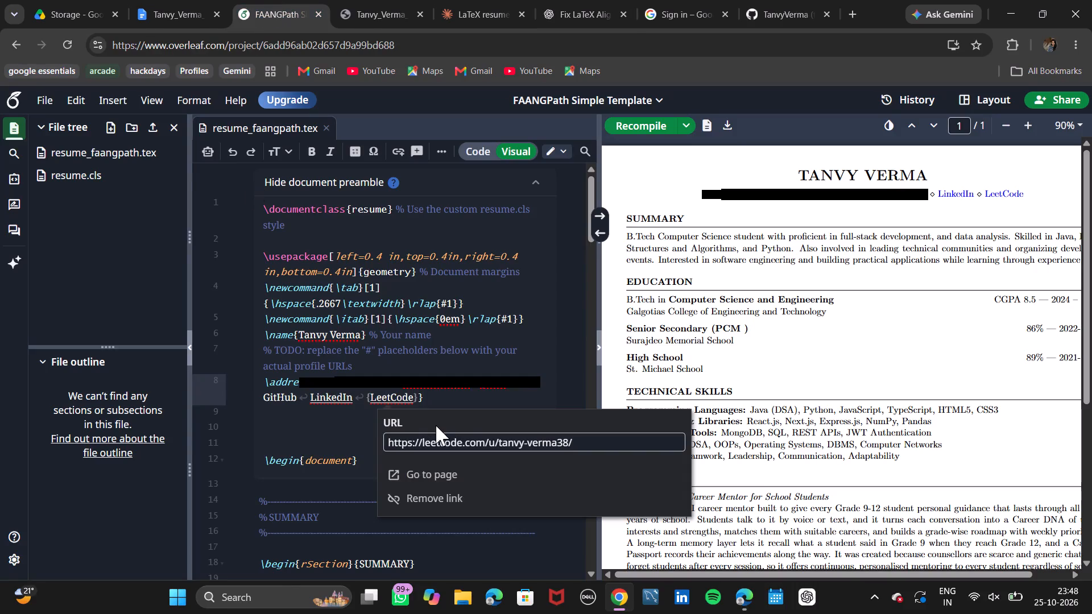
pyautogui.click(448, 394)
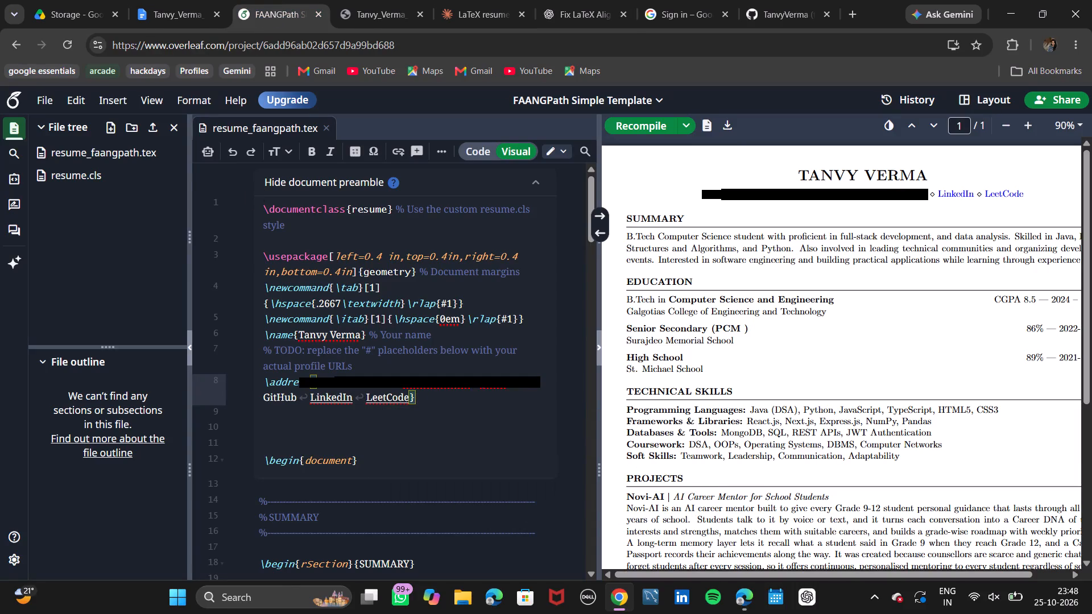
pyautogui.doubleClick(291, 395)
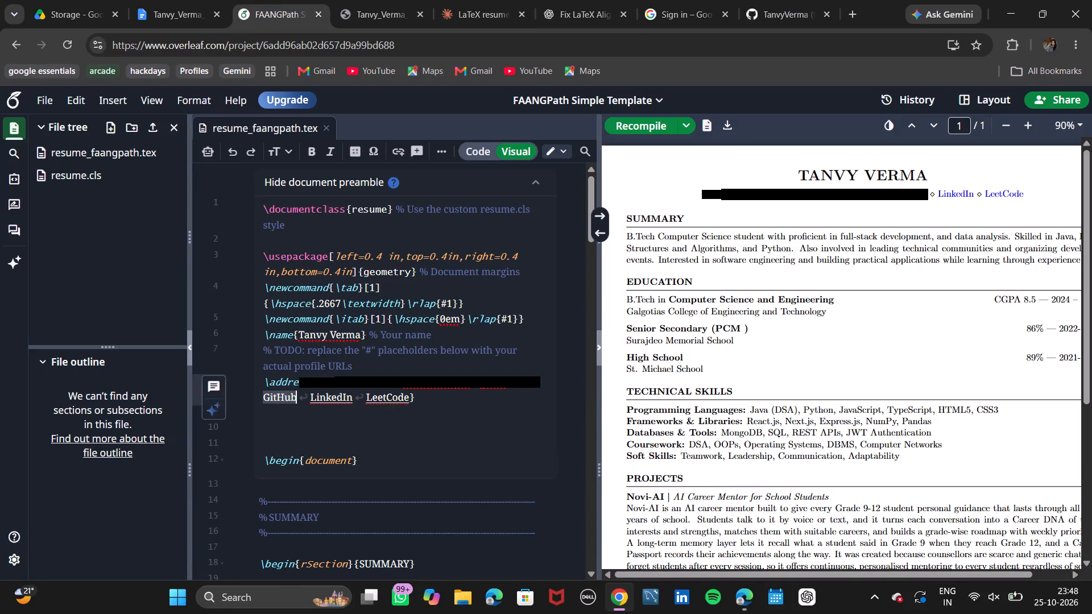
pyautogui.hotkey('ctrl', 'v')
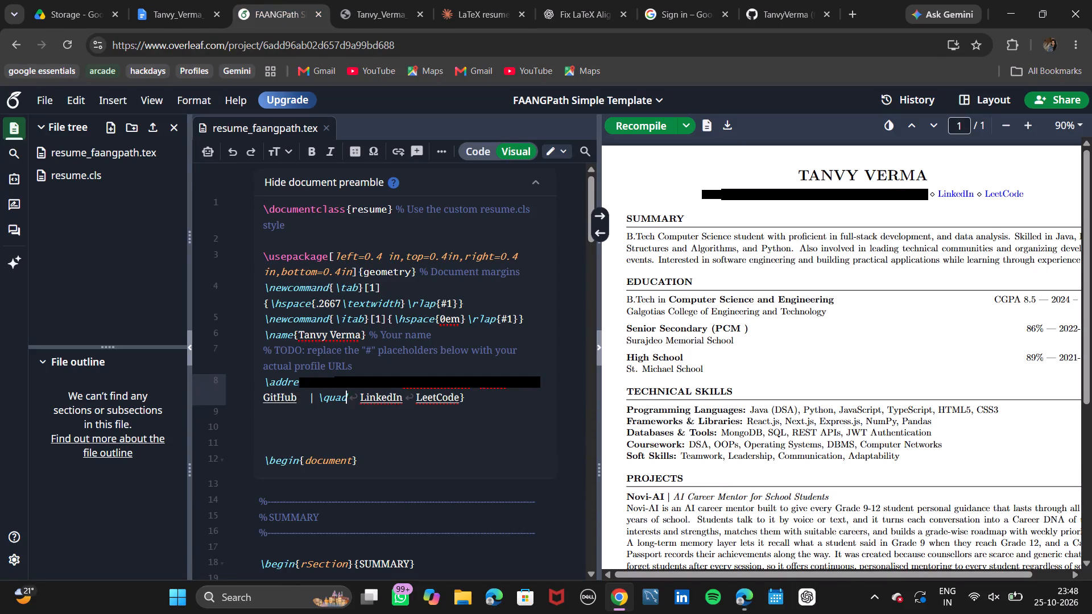
pyautogui.click(290, 395)
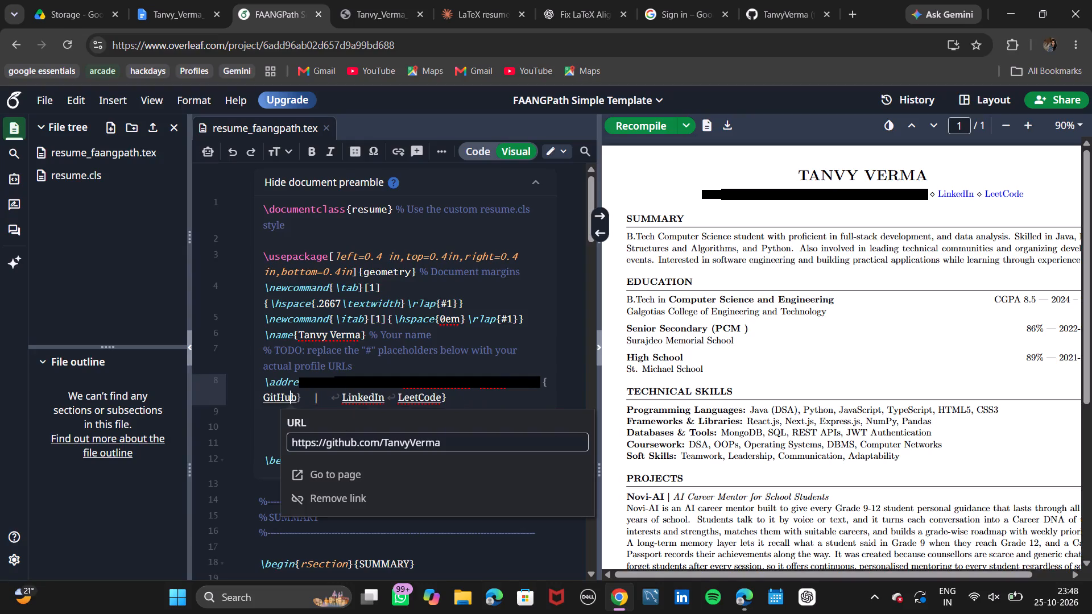
# Delete the pasted \quad | \quad between the GitHub link and the line break before LinkedIn in the \address line.
pyautogui.click(330, 399)
pyautogui.press('BackSpace')
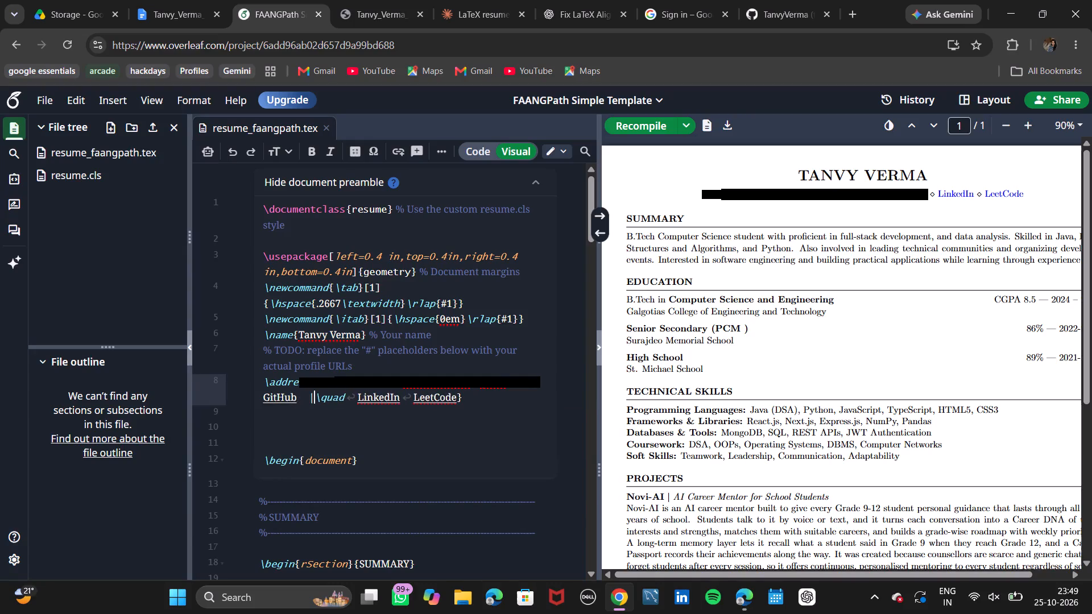
pyautogui.press('BackSpace')
pyautogui.press('BackSpace')
pyautogui.press('BackSpace')
pyautogui.press('BackSpace')
pyautogui.press('BackSpace')
pyautogui.press('BackSpace')
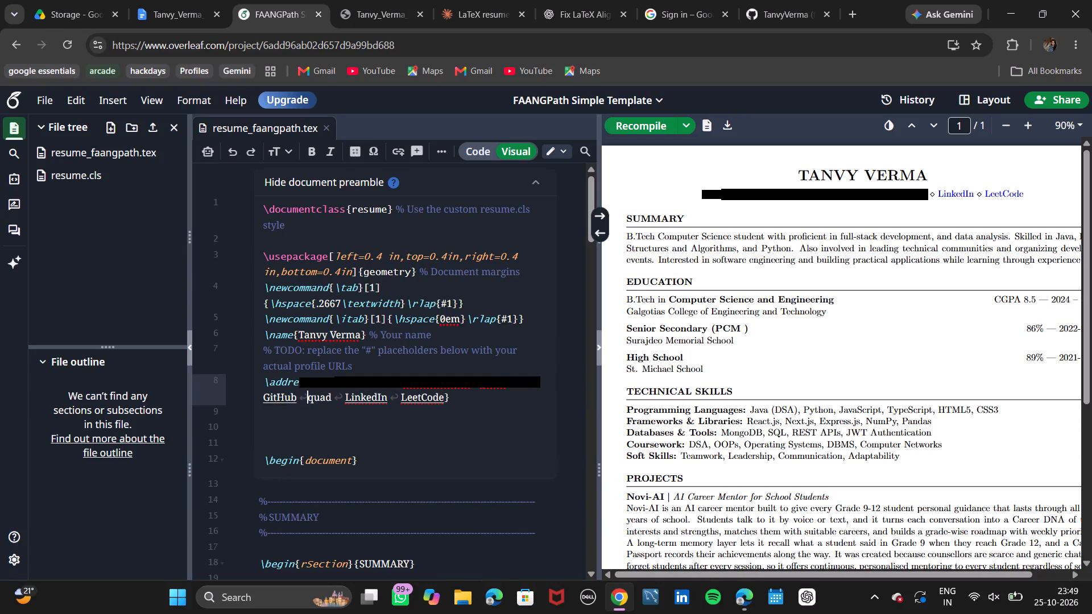
pyautogui.press('Right')
pyautogui.press('Right')
pyautogui.press('Right')
pyautogui.press('Right')
pyautogui.press('Right')
pyautogui.press('Right')
pyautogui.press('BackSpace')
pyautogui.press('BackSpace')
pyautogui.press('BackSpace')
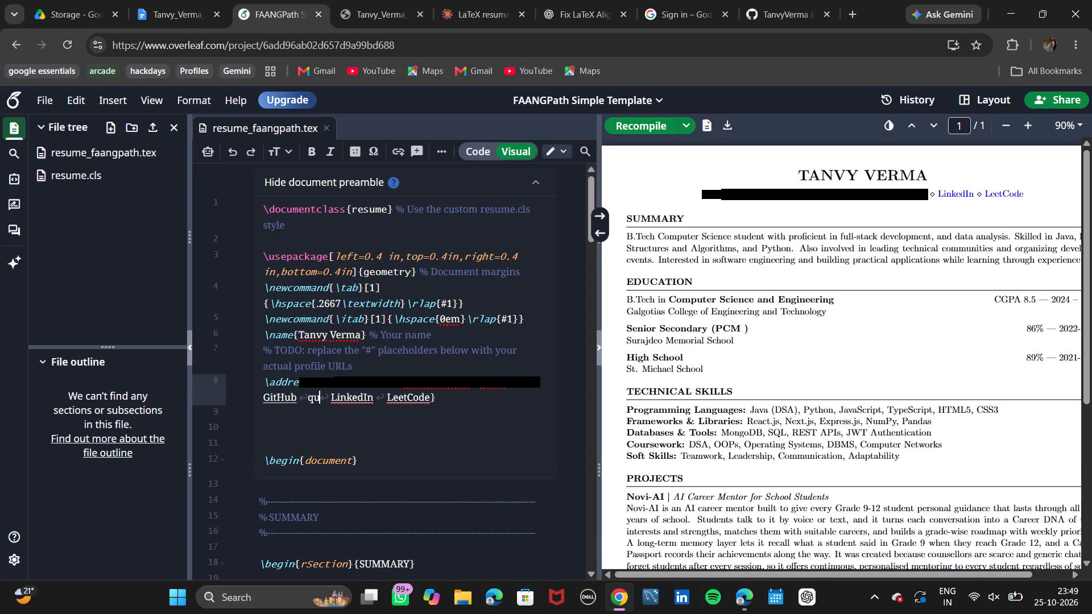
pyautogui.press('BackSpace')
pyautogui.press('BackSpace')
pyautogui.press('BackSpace')
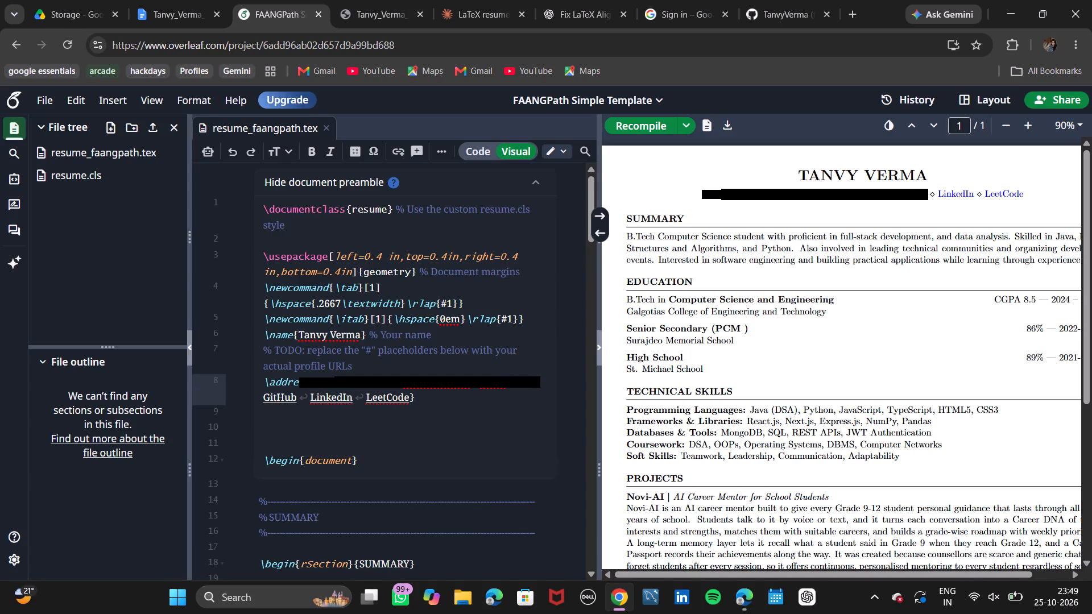
# Check the GitHub link's URL in the \address line and recompile the resume PDF.
pyautogui.click(289, 399)
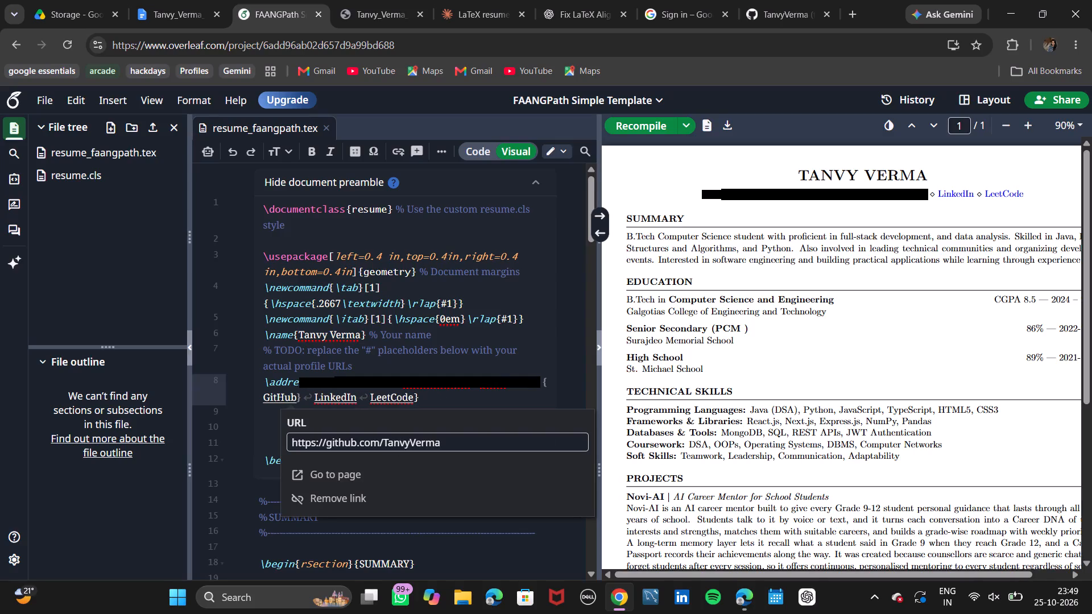
pyautogui.click(428, 397)
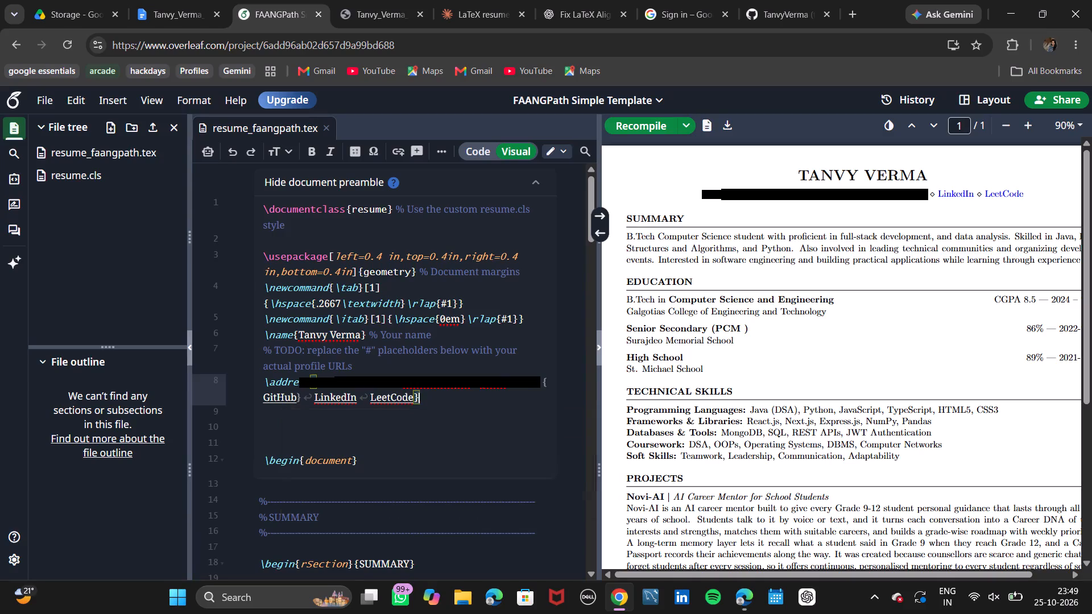
pyautogui.click(642, 126)
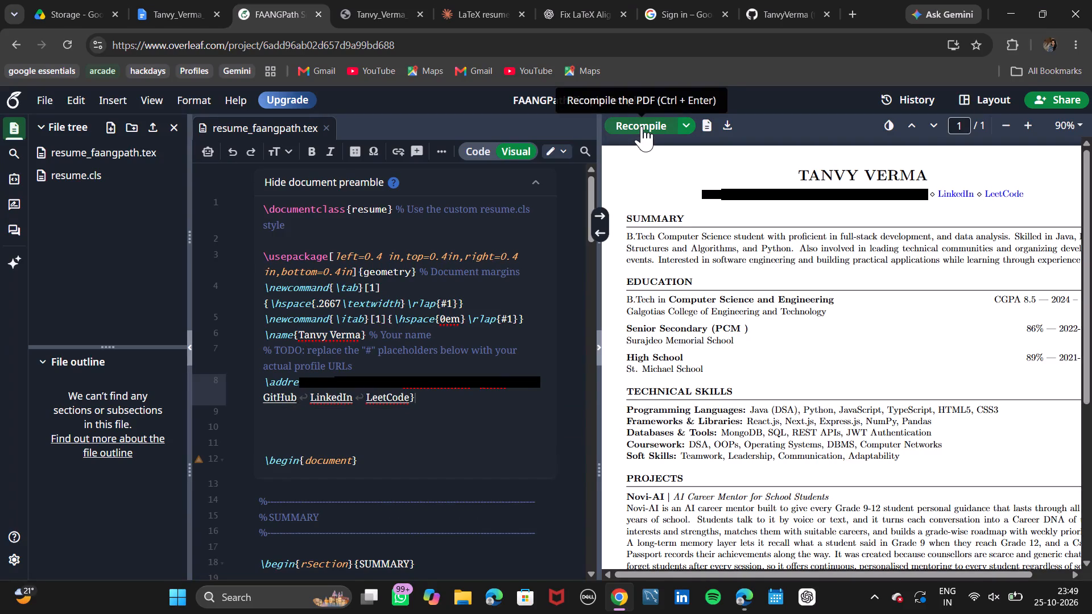
# Test the GitHub, email, LinkedIn and LeetCode links in the PDF preview's header, returning to Overleaf after each.
pyautogui.click(913, 195)
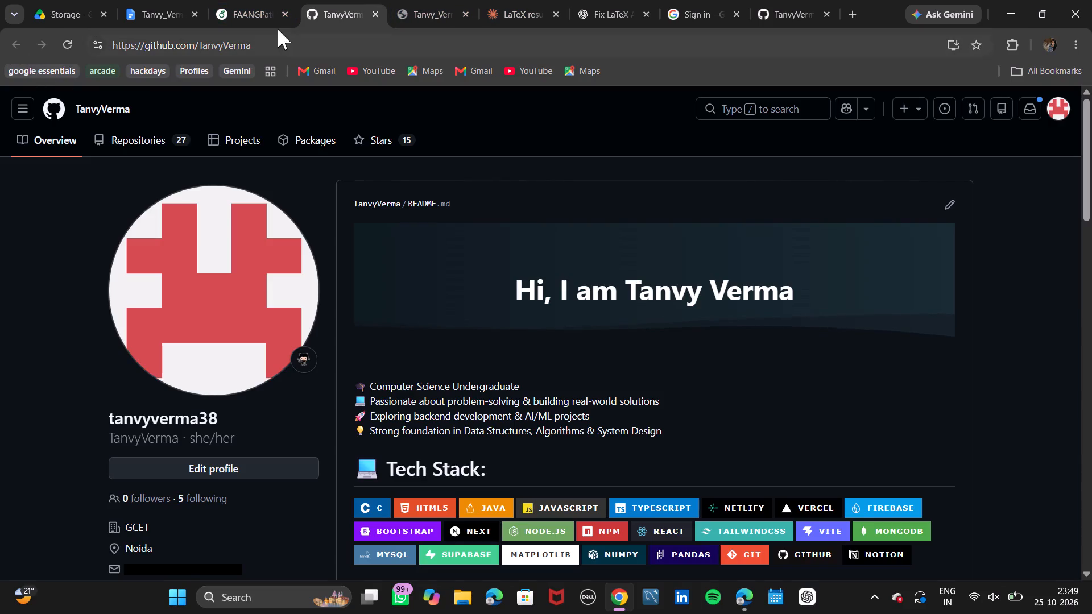
pyautogui.click(255, 11)
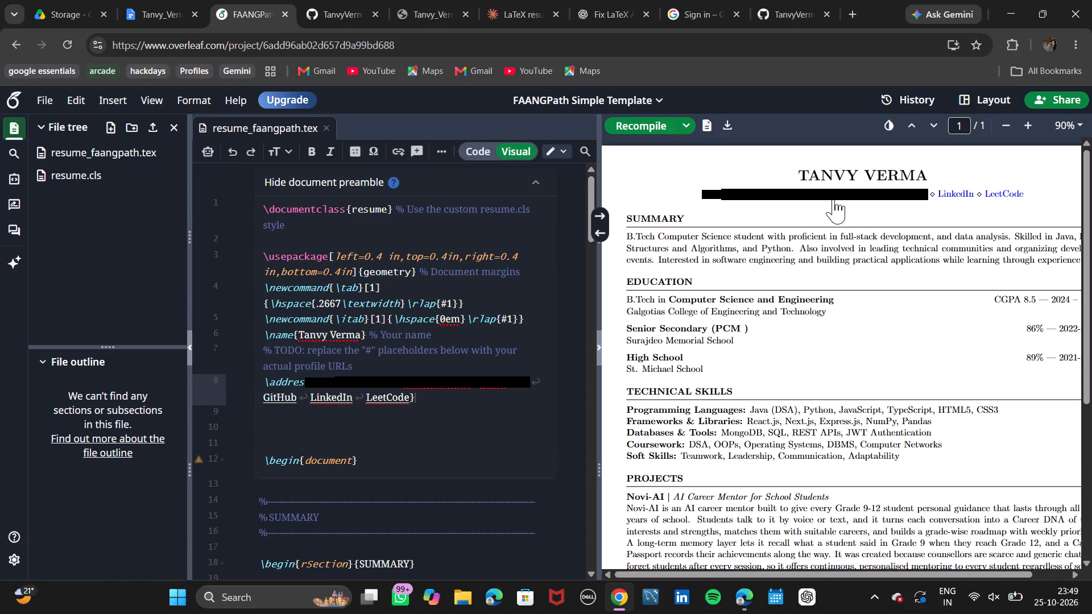
pyautogui.click(832, 197)
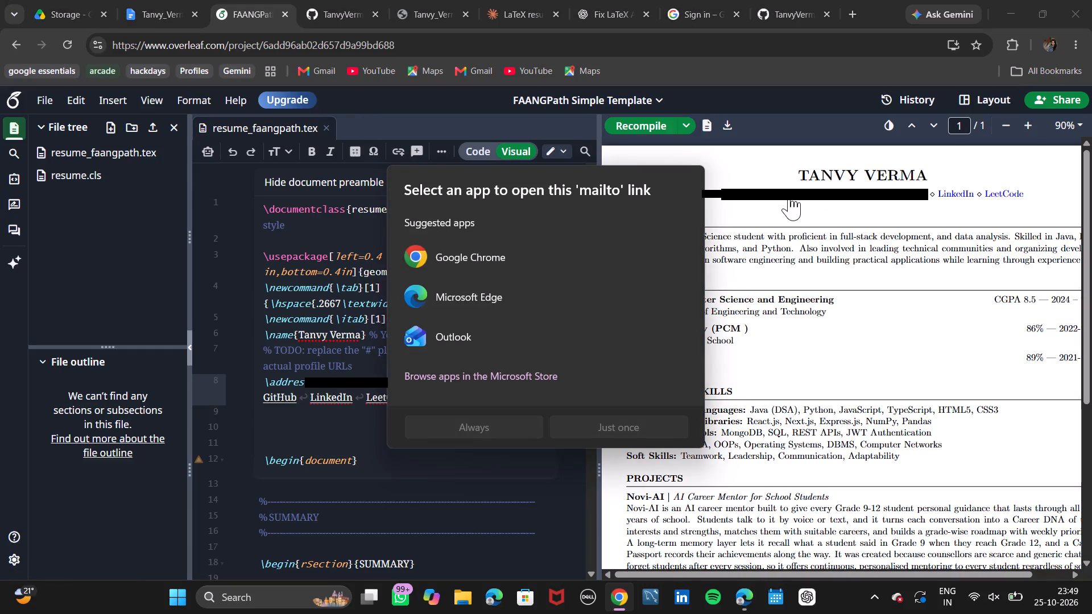
pyautogui.click(771, 258)
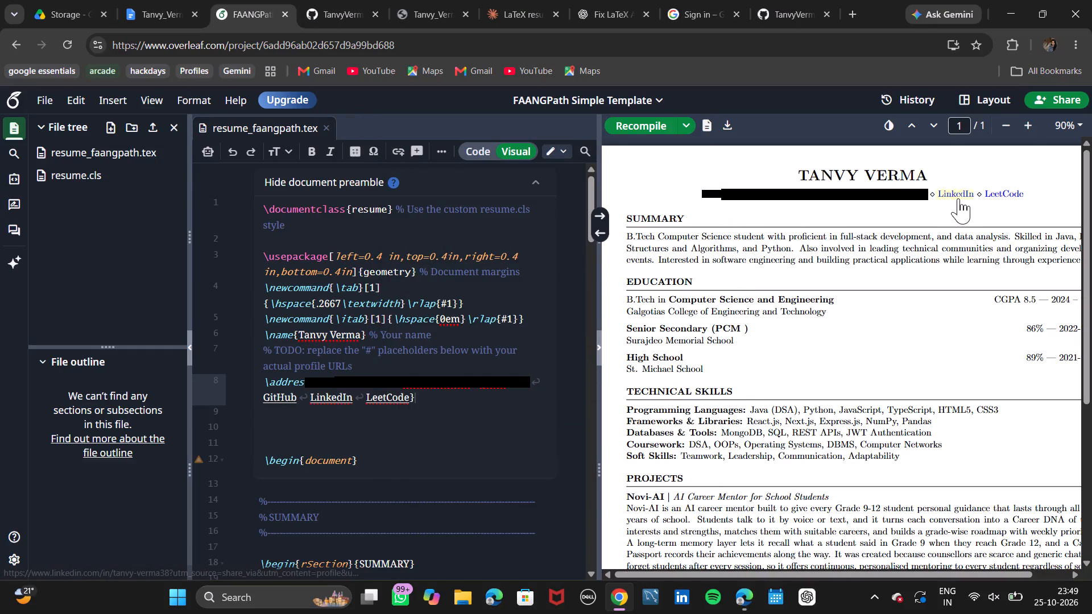
pyautogui.click(958, 198)
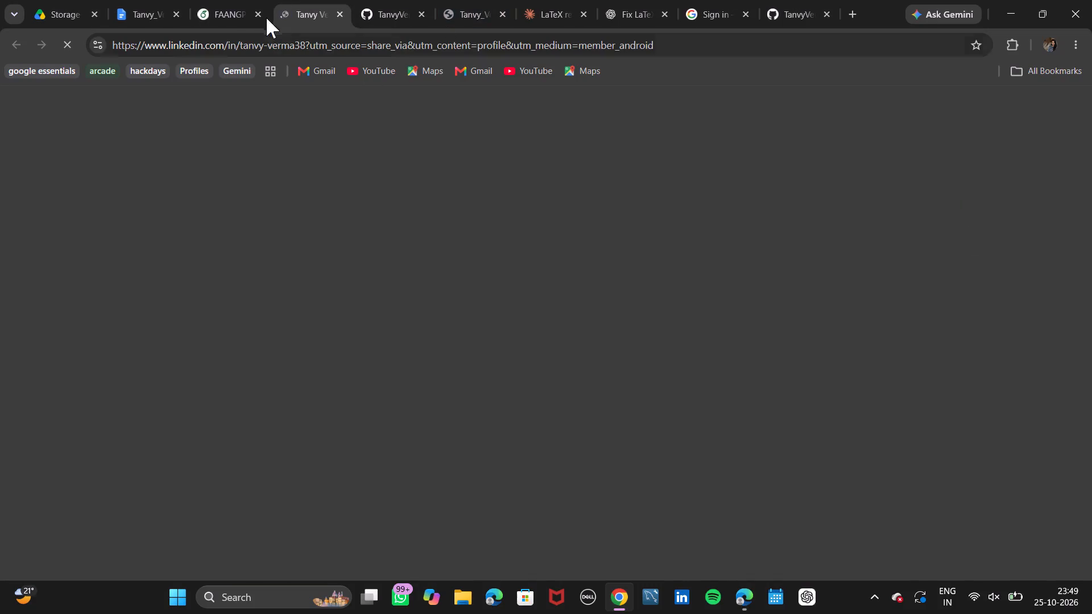
pyautogui.click(226, 8)
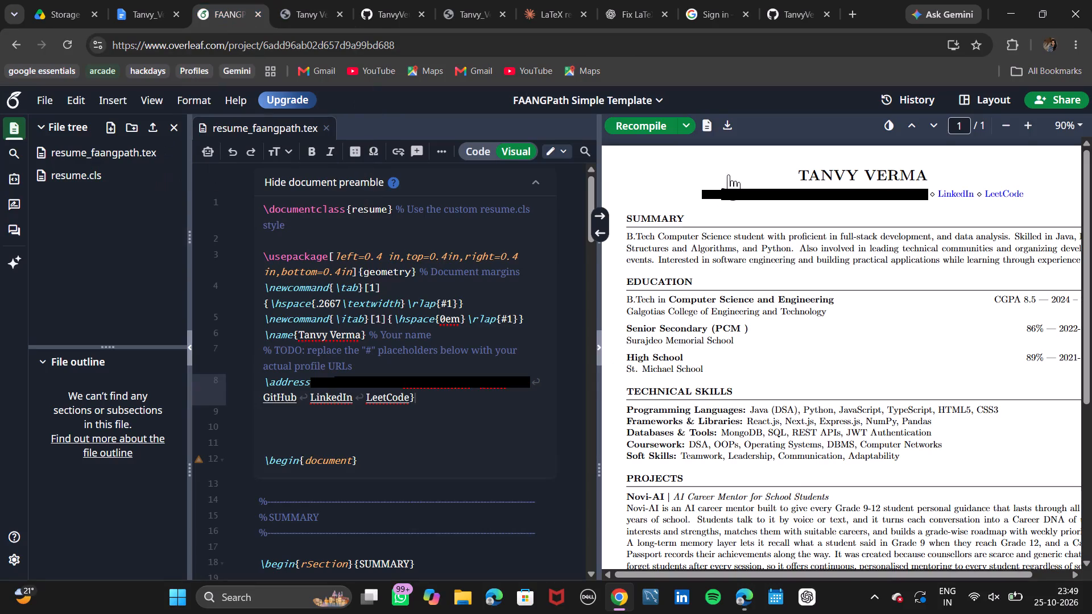
pyautogui.click(1007, 194)
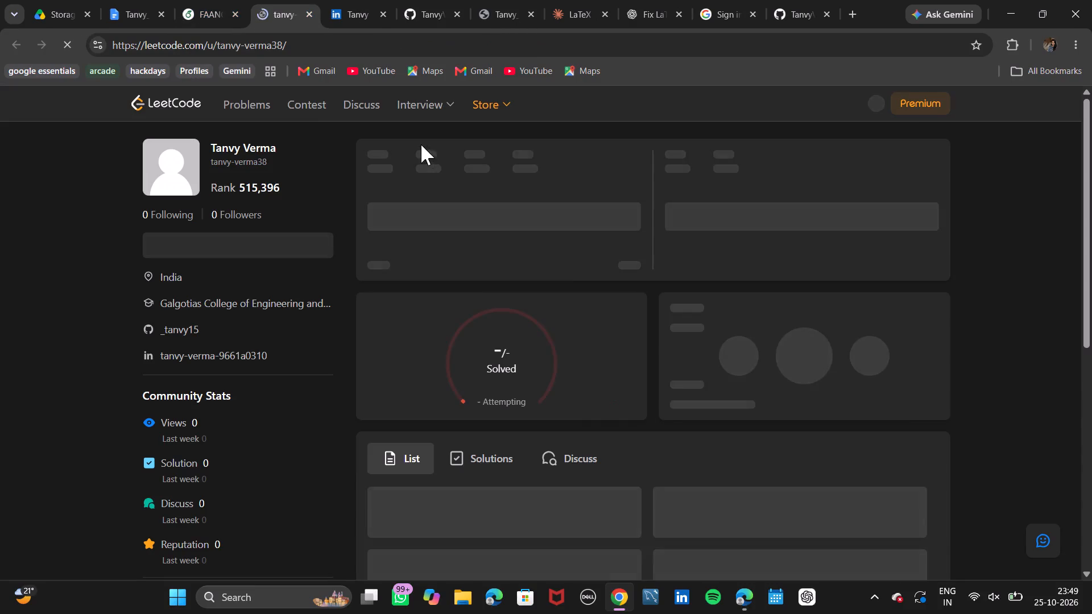
pyautogui.click(220, 14)
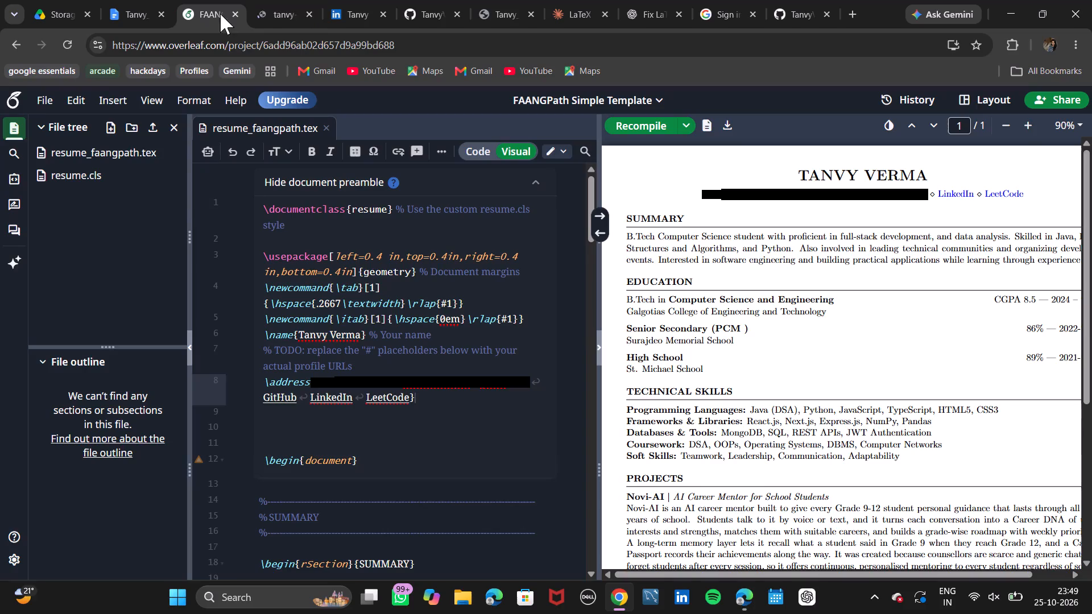
# Close the LeetCode and LinkedIn profile pages opened for the link test.
pyautogui.click(313, 13)
pyautogui.click(313, 13)
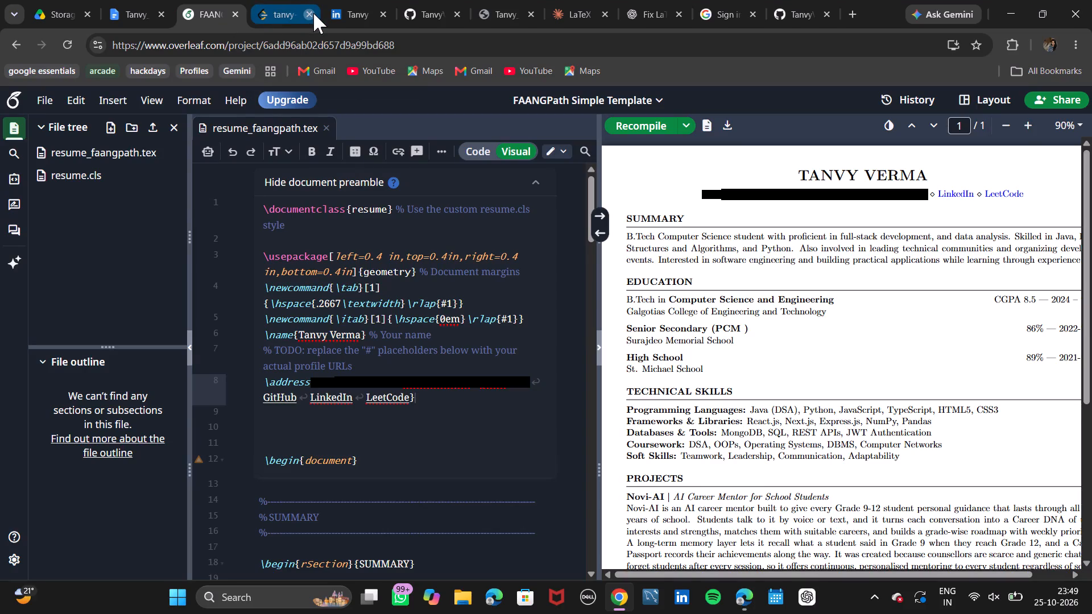
pyautogui.click(313, 13)
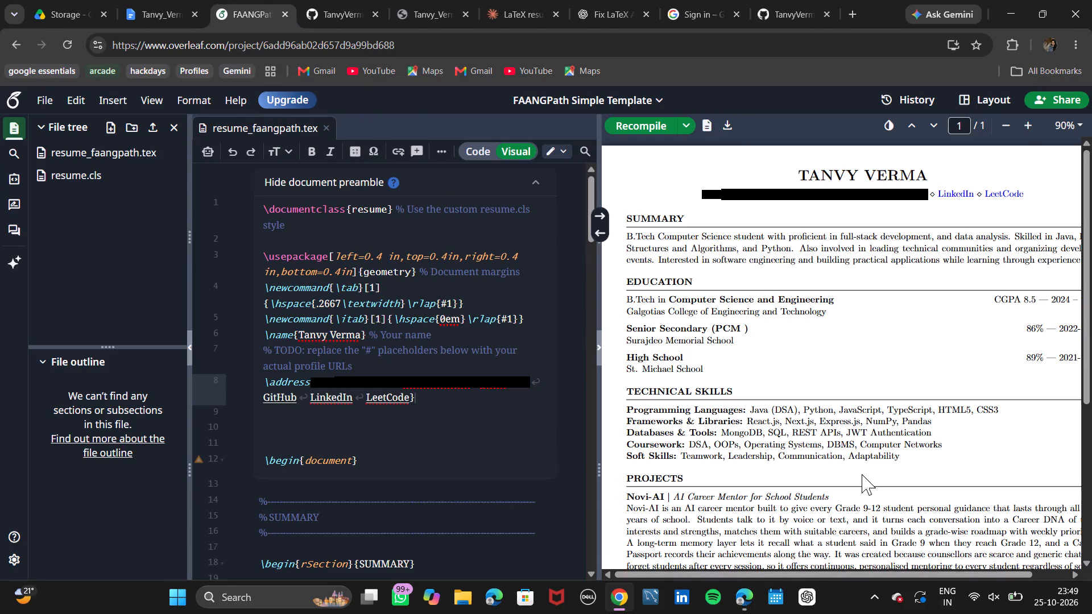
# Review the compiled resume preview from the header to Certifications, and check the Projects section in the LaTeX source.
pyautogui.scroll(-4, 862, 474)
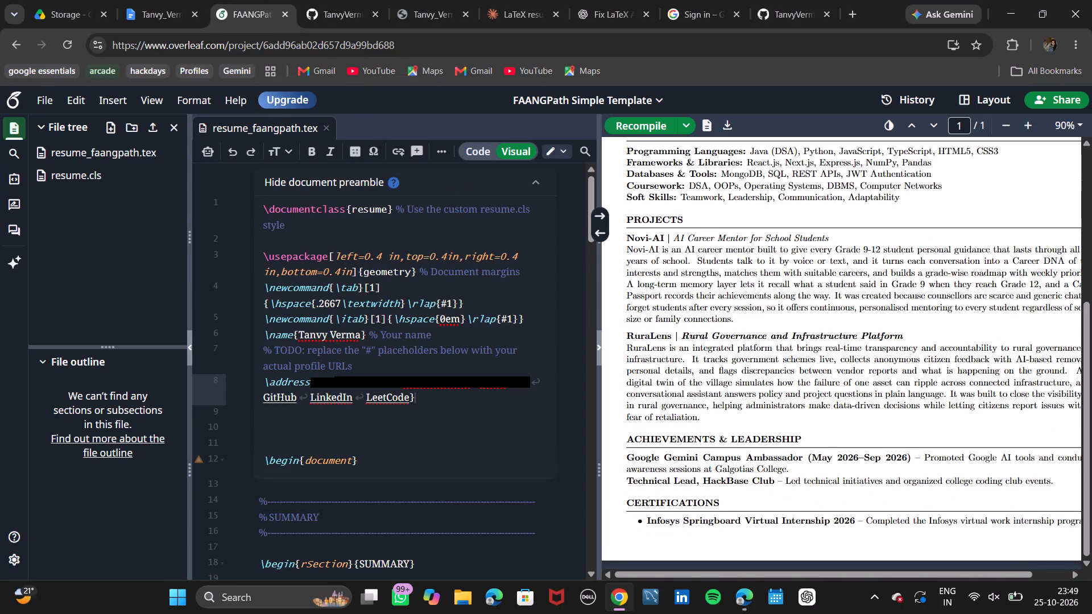
pyautogui.scroll(1, 862, 474)
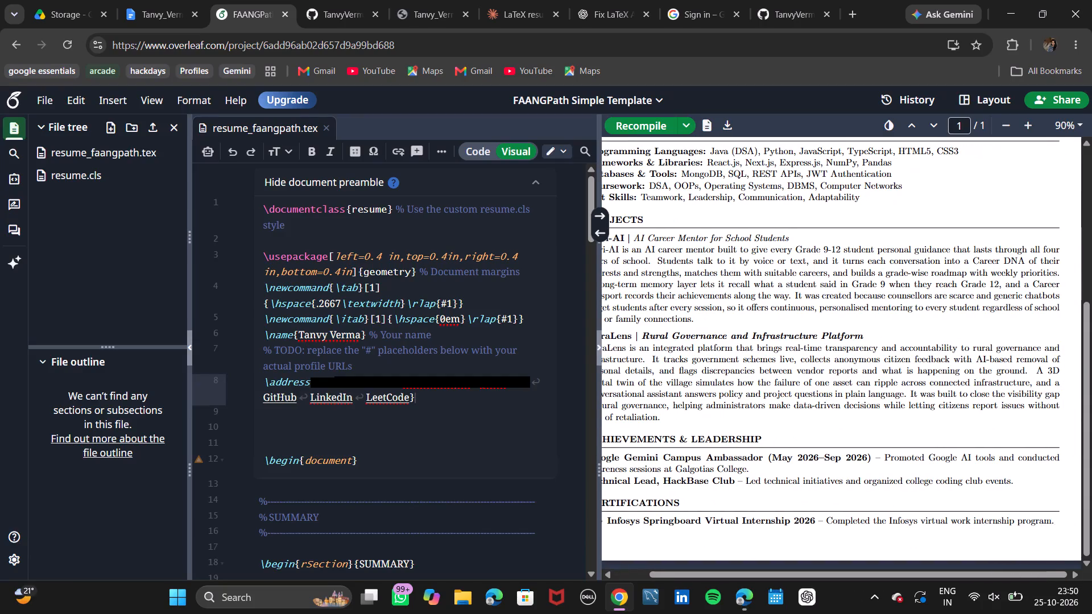
pyautogui.scroll(3, 862, 474)
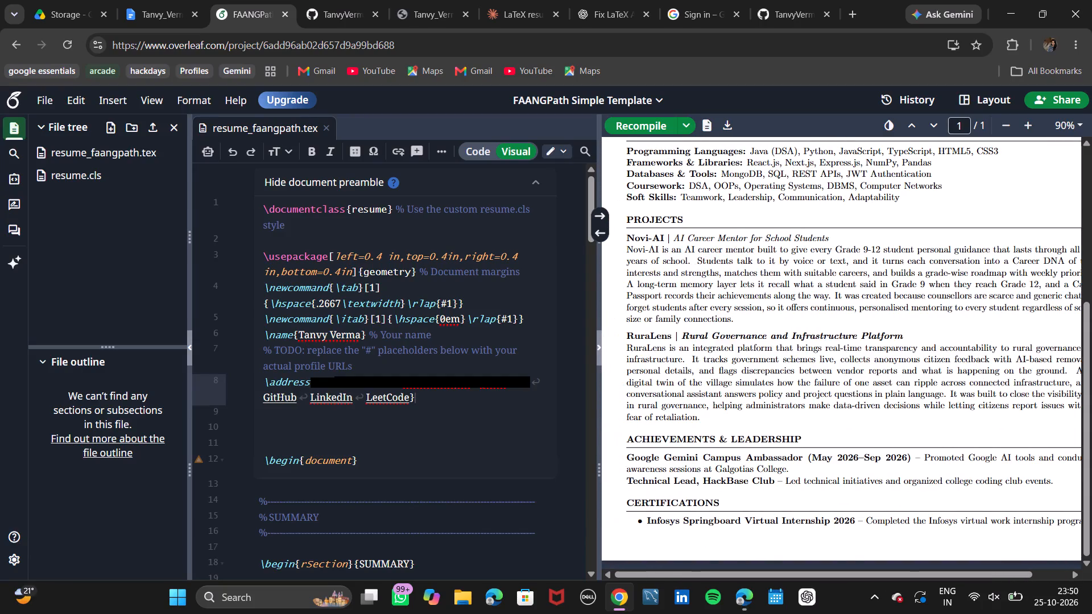
pyautogui.scroll(2, 862, 474)
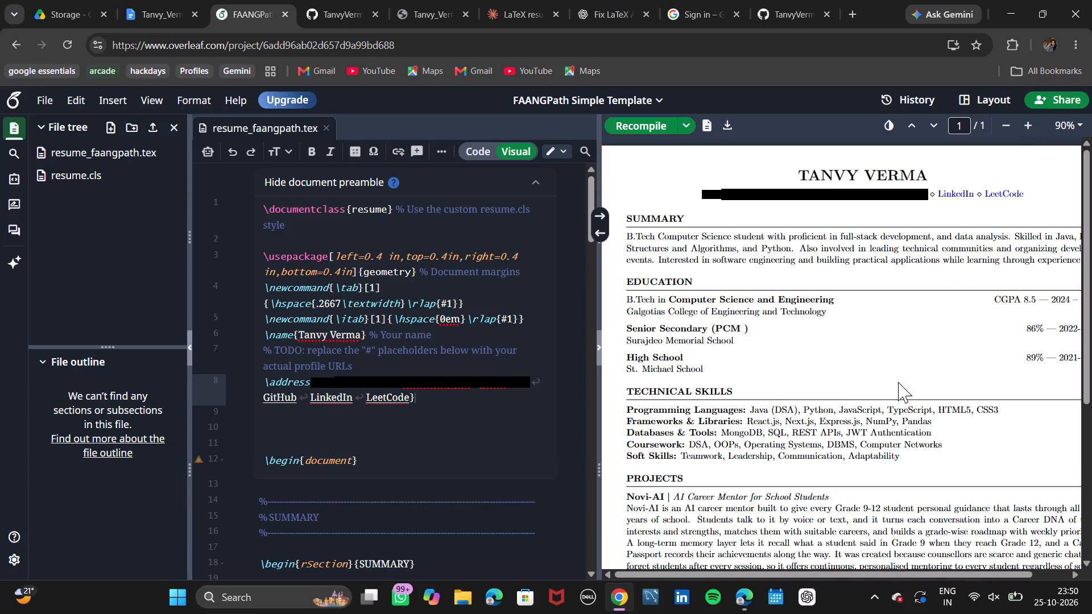
pyautogui.scroll(-2, 888, 449)
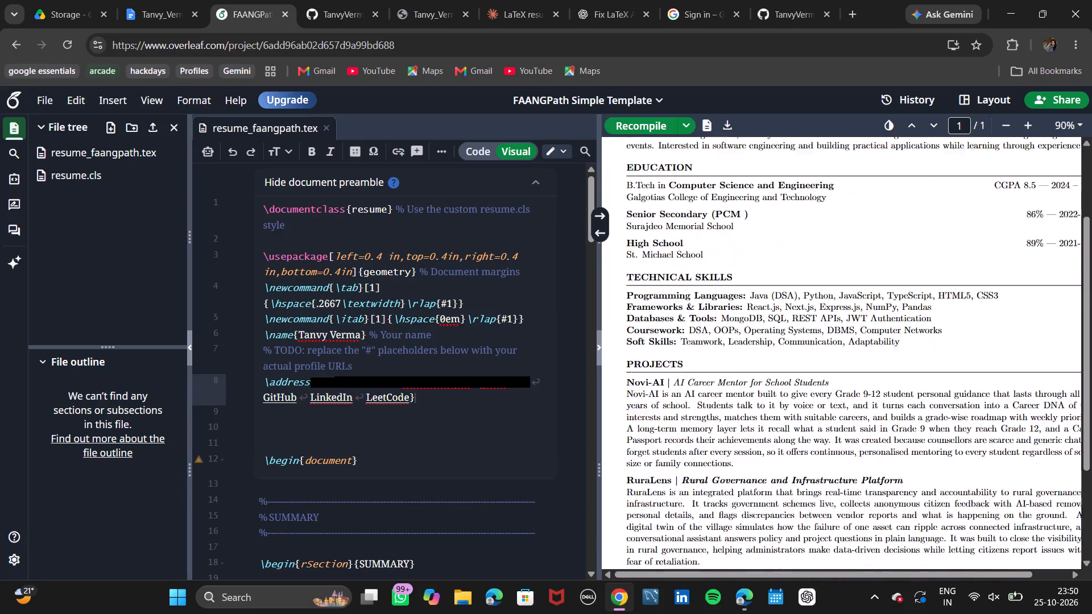
pyautogui.scroll(-1, 888, 449)
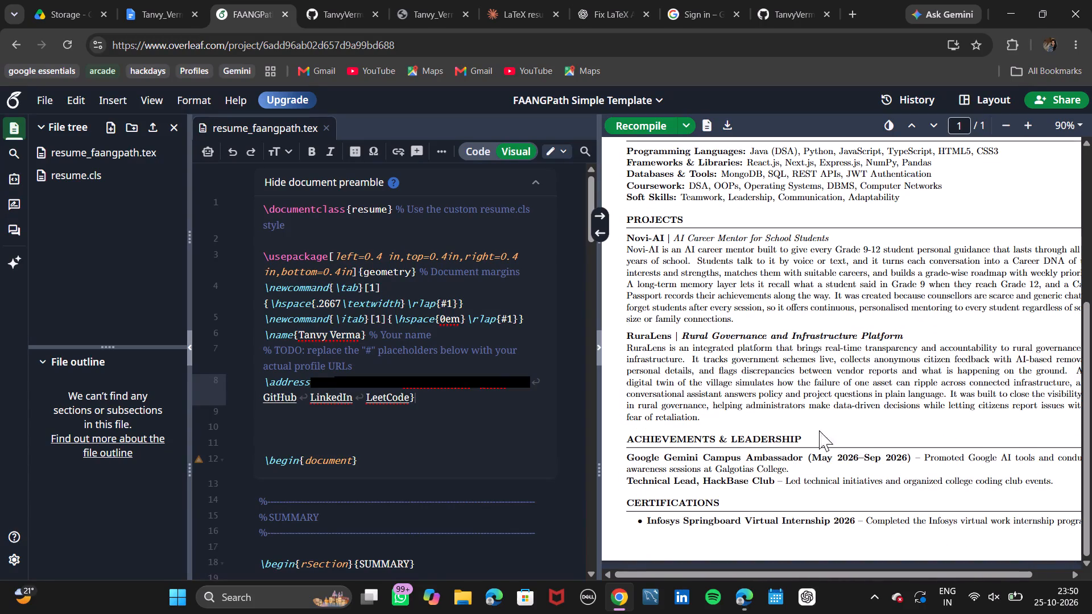
pyautogui.scroll(6, 813, 375)
pyautogui.scroll(-1, 855, 368)
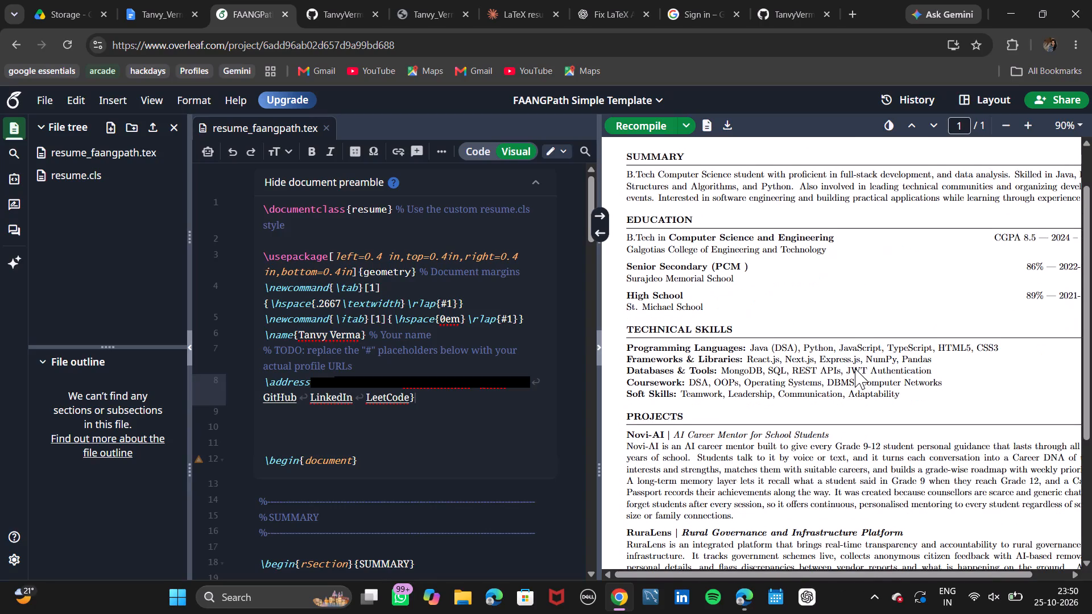
pyautogui.scroll(-2, 855, 368)
pyautogui.scroll(-1, 480, 426)
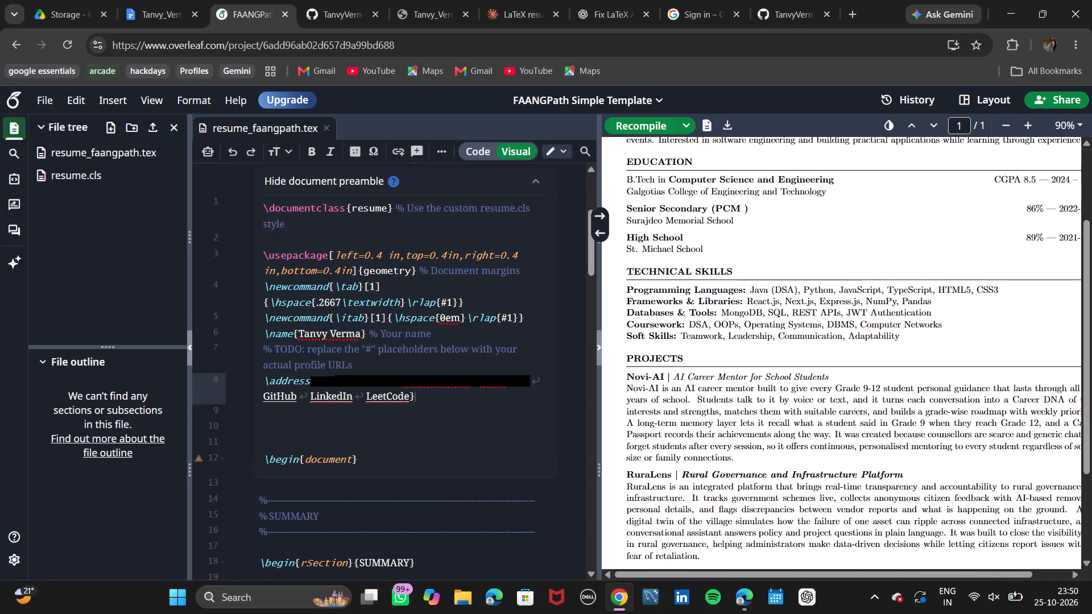
pyautogui.scroll(-7, 480, 426)
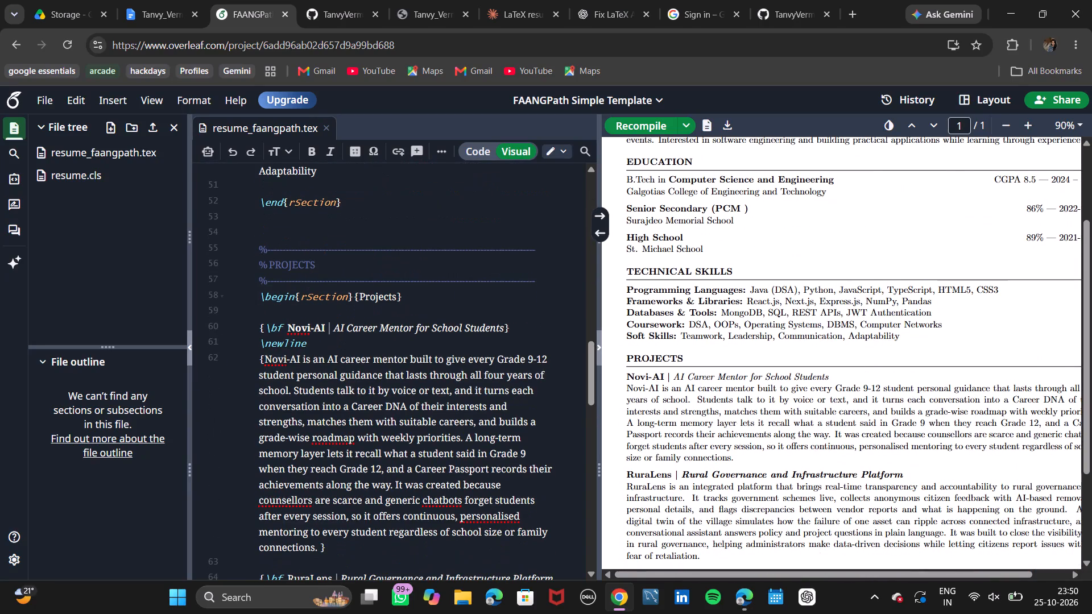
pyautogui.scroll(-1, 402, 344)
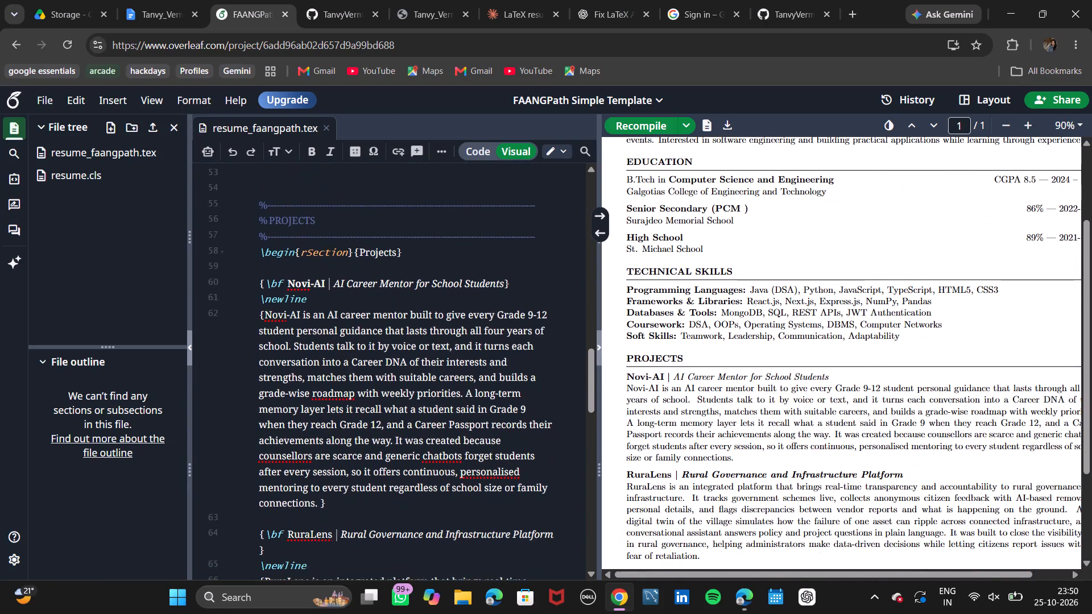
pyautogui.scroll(-1, 402, 344)
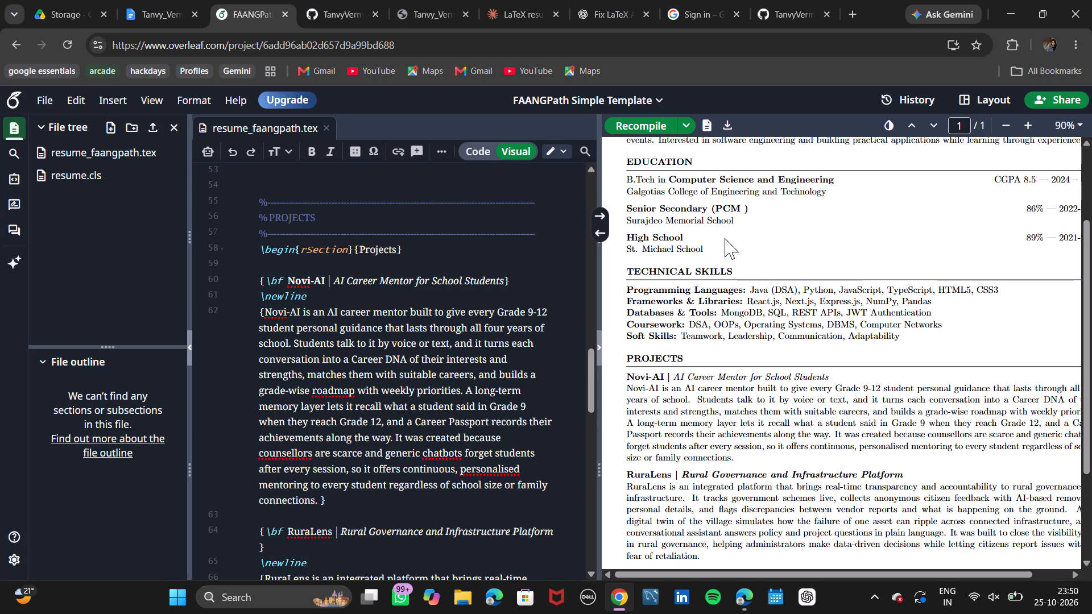
# Download the compiled resume as a PDF and open the downloaded file.
pyautogui.click(725, 127)
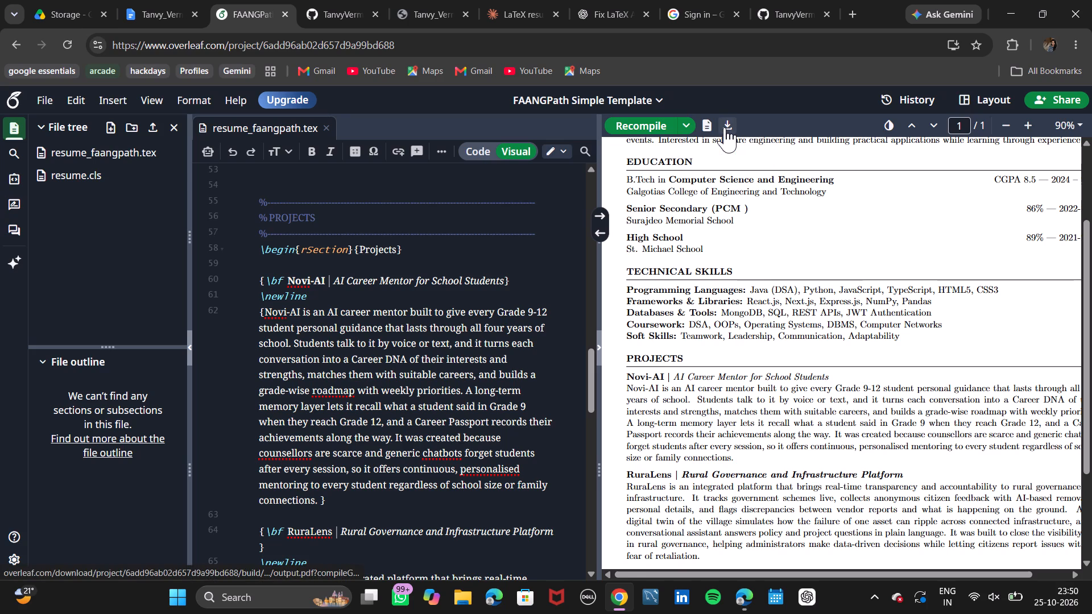
pyautogui.click(1020, 42)
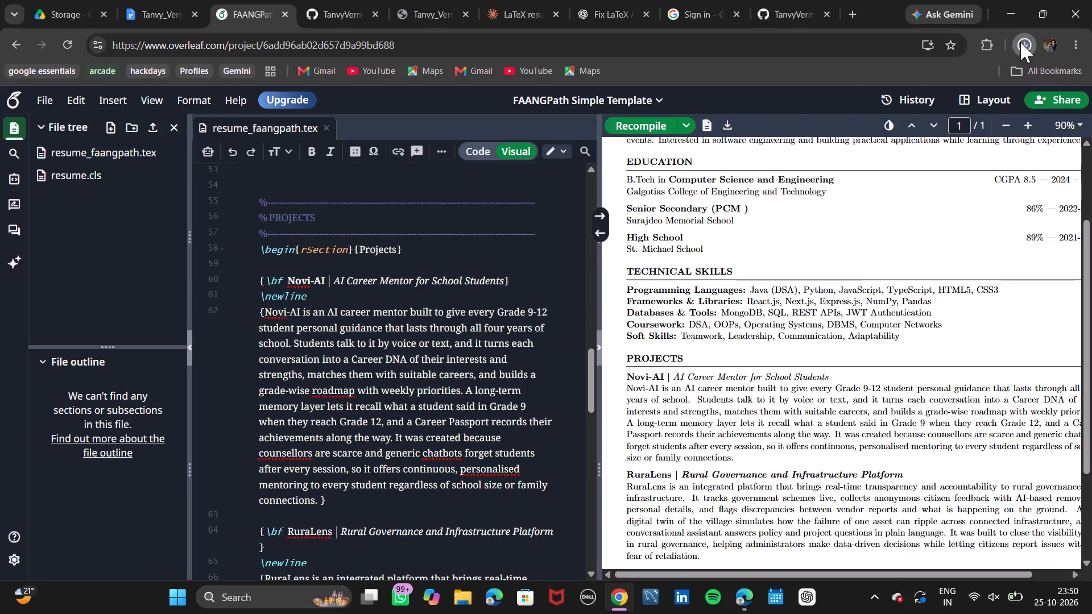
pyautogui.click(887, 107)
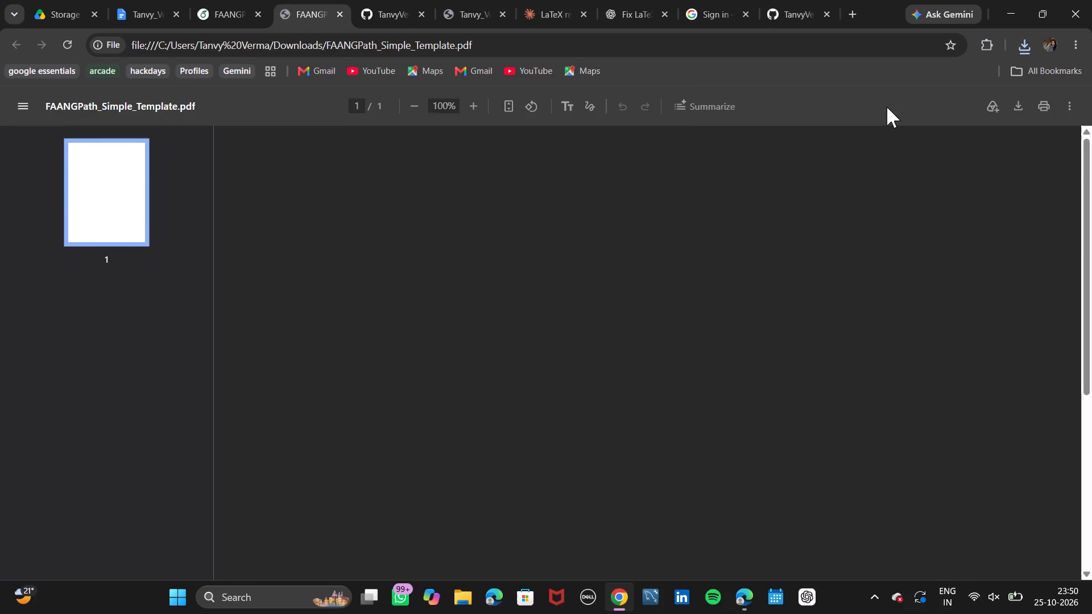
# Examine the downloaded resume PDF's layout from the header through Certifications and back to the header.
pyautogui.scroll(-1, 675, 421)
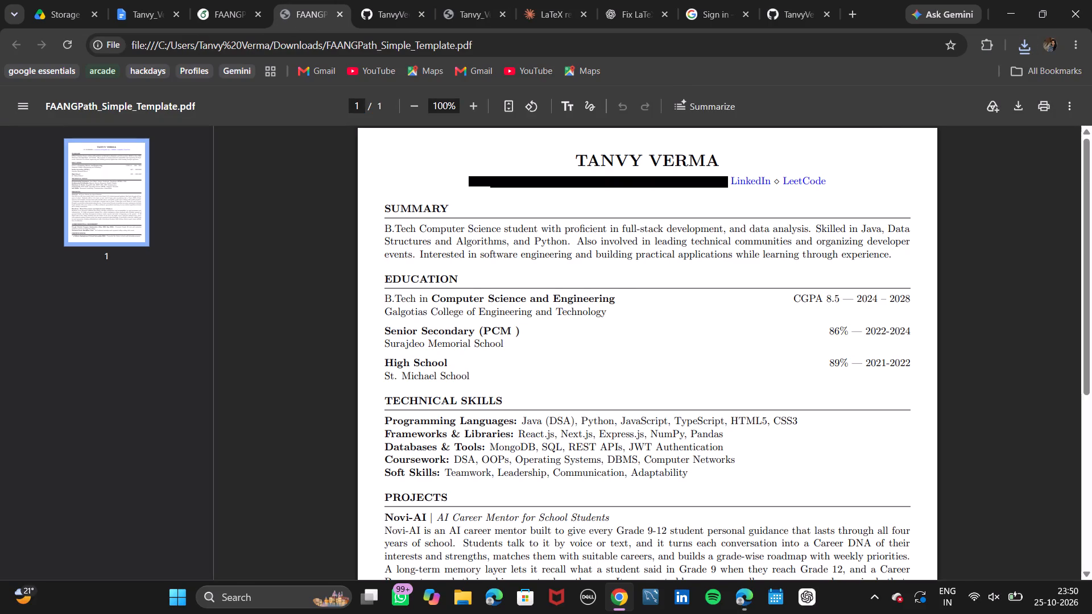
pyautogui.scroll(-3, 675, 421)
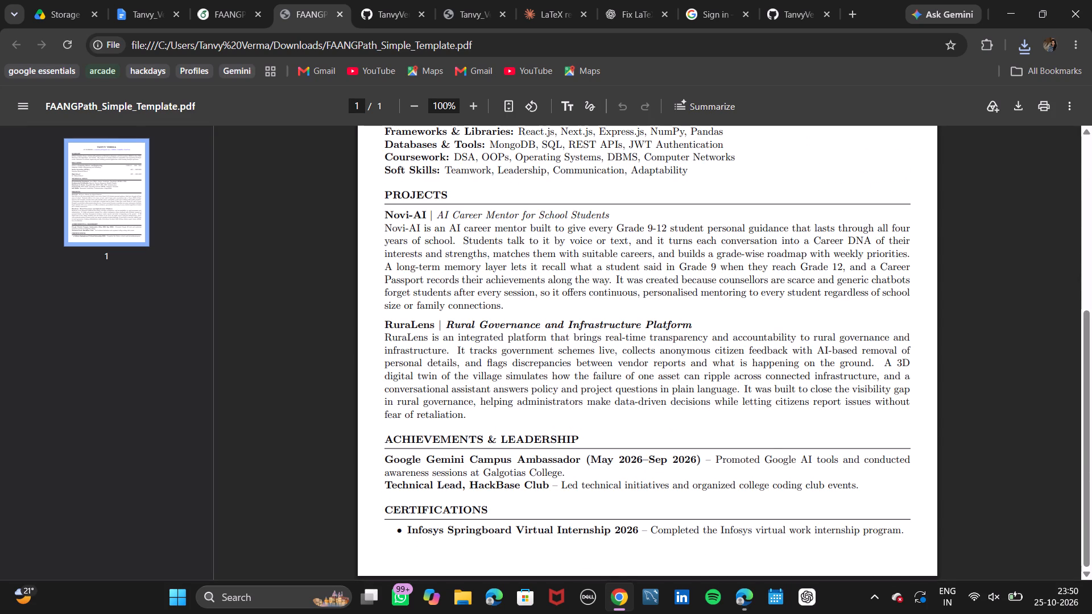
pyautogui.scroll(6, 675, 421)
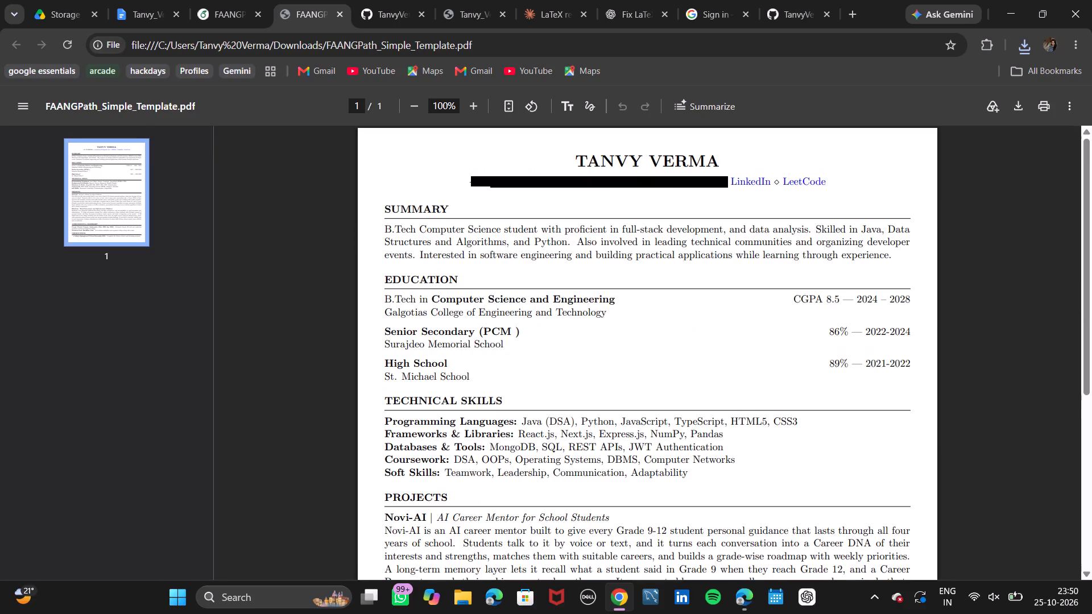
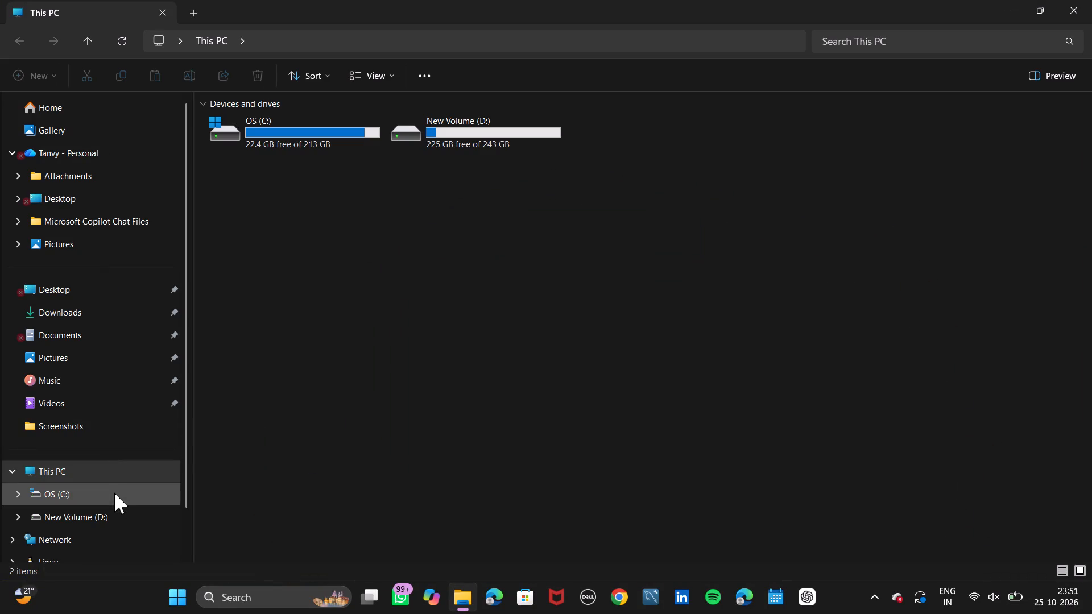
# Open the FAANGPath_Simple_Template PDF from the Downloads folder to view it.
pyautogui.doubleClick(113, 312)
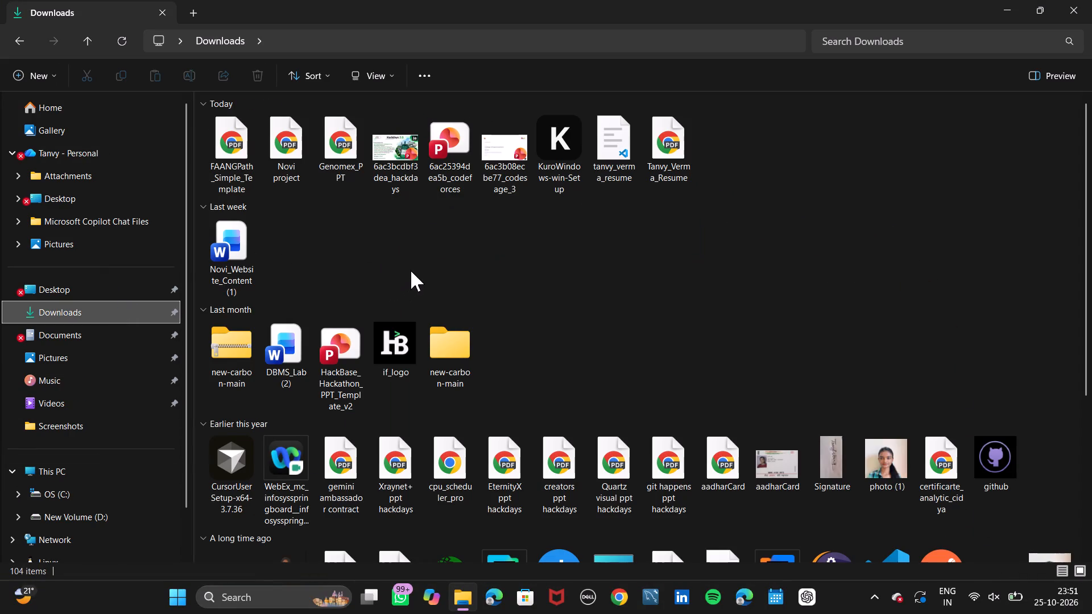
pyautogui.doubleClick(244, 176)
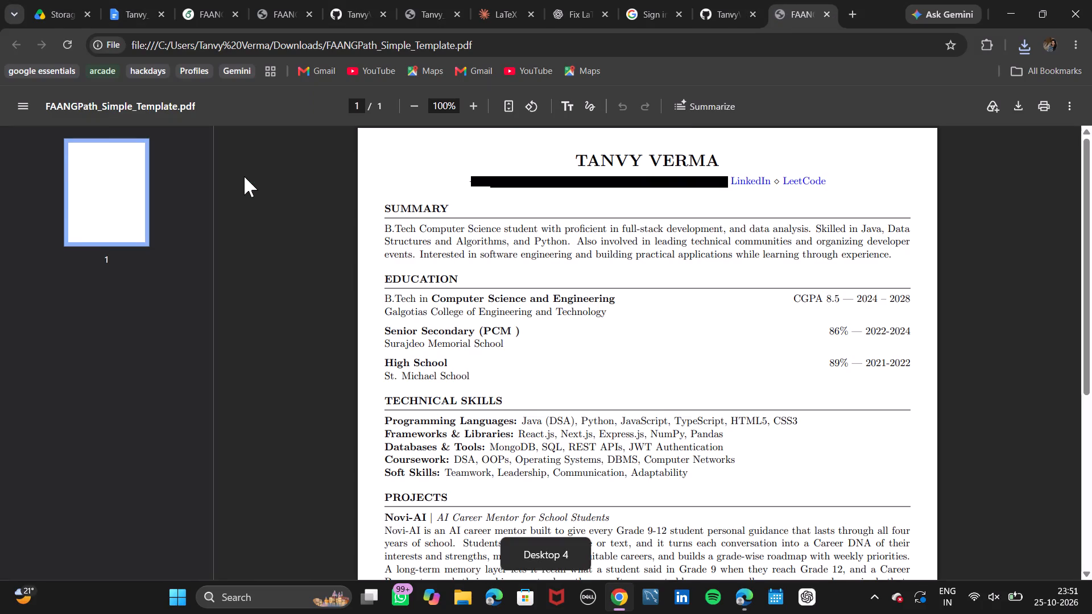
# Close the FAANGPath_Simple_Template PDF and switch to the Downloads folder window on Desktop 2.
pyautogui.click(823, 16)
pyautogui.click(1008, 3)
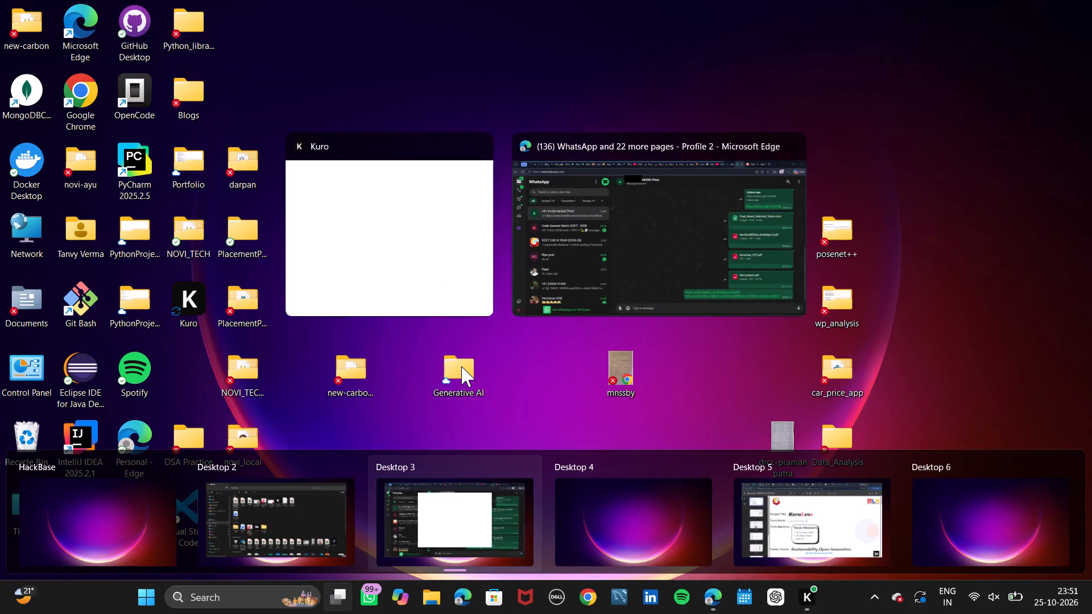
pyautogui.click(311, 516)
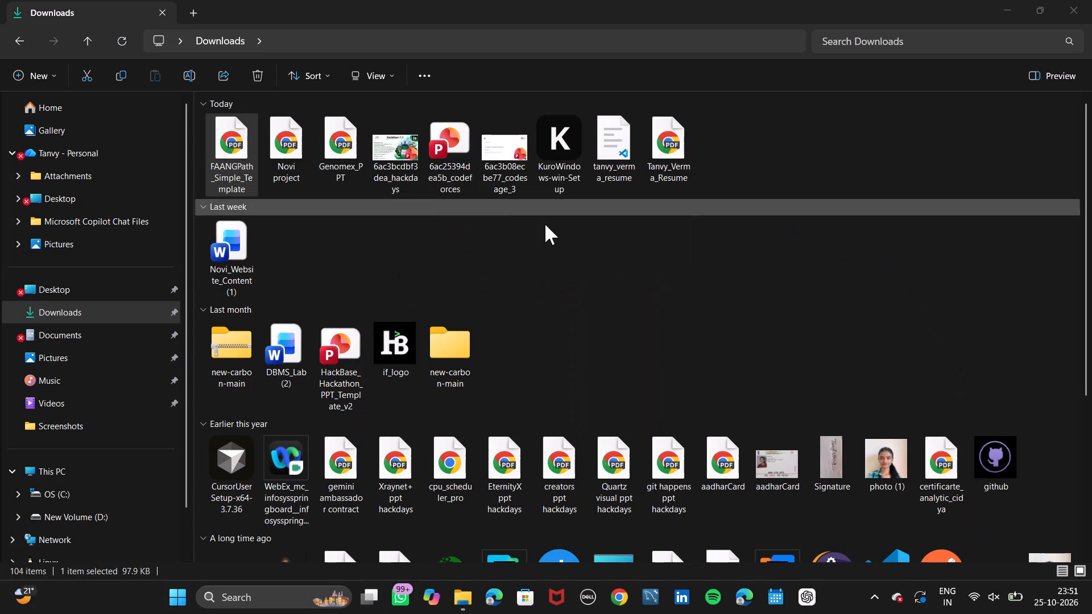
# Select the two older resume files, the source file and the PDF, in the Today group of the Downloads folder.
pyautogui.click(728, 163)
pyautogui.moveTo(728, 163); pyautogui.dragTo(675, 163)
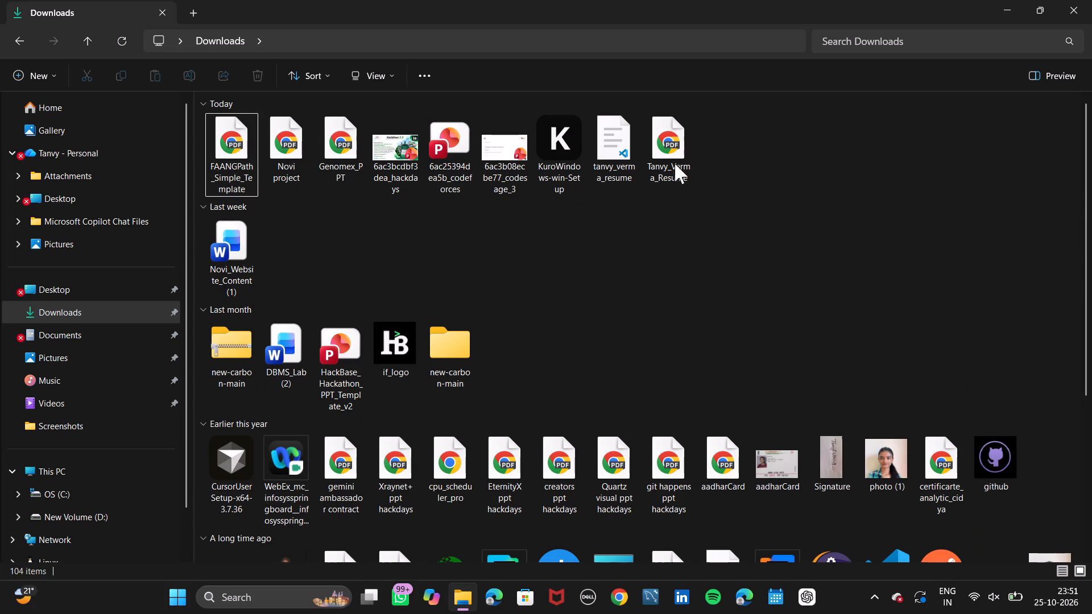
pyautogui.moveTo(675, 163); pyautogui.dragTo(370, 163)
pyautogui.click(586, 260)
pyautogui.moveTo(441, 201); pyautogui.dragTo(646, 150)
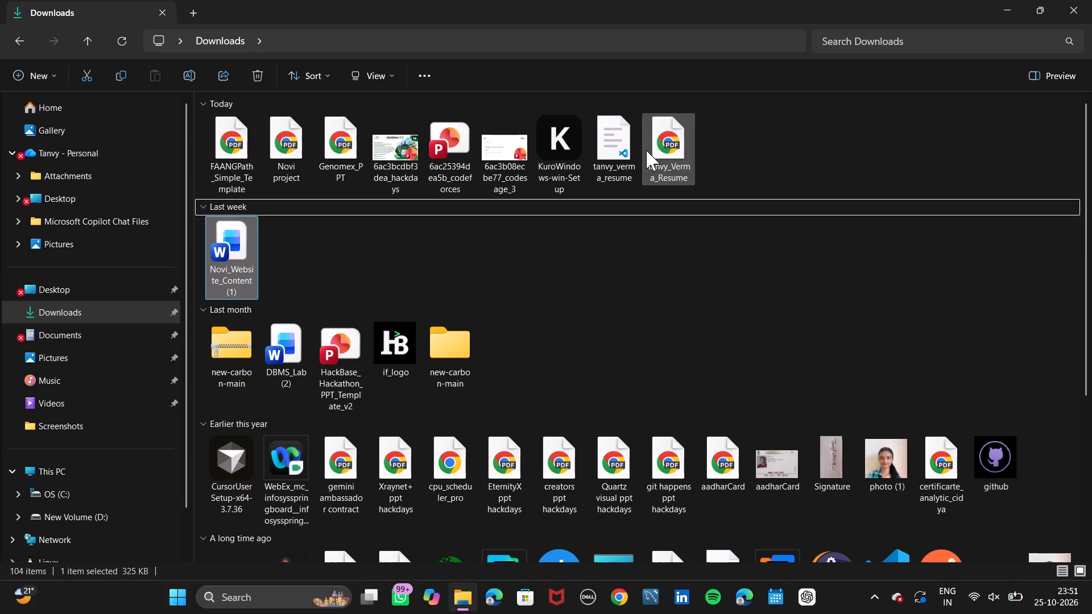
pyautogui.click(664, 303)
pyautogui.click(768, 133)
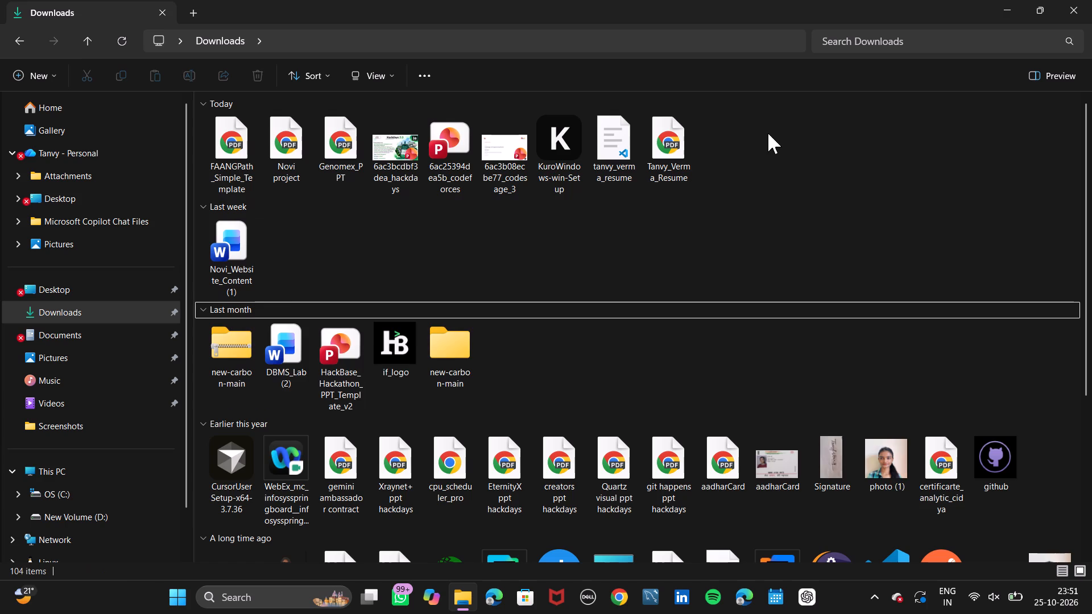
pyautogui.moveTo(726, 146); pyautogui.dragTo(611, 139)
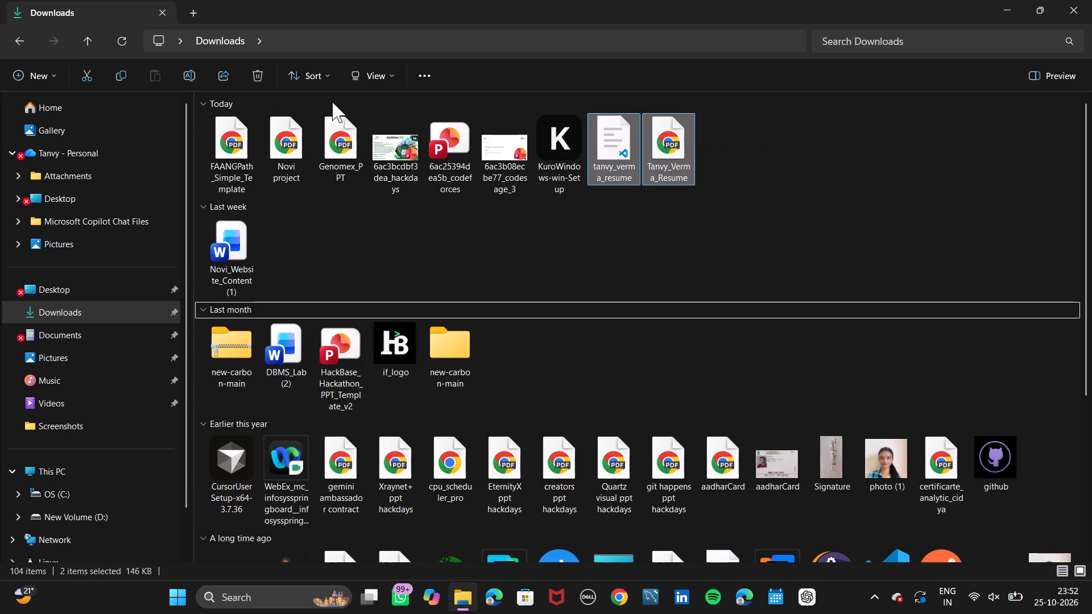
# Delete the two personally named resume files, 6ac3b08ecbe77_codesage_3 and the 6ac25394dea5b_codeforces presentation from today's downloads.
pyautogui.click(251, 70)
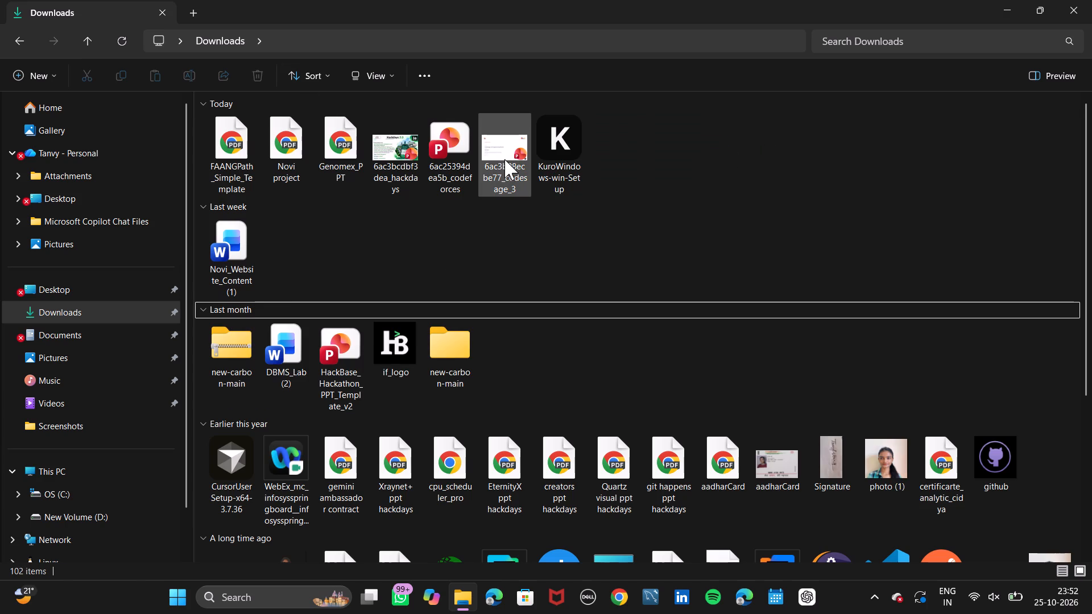
pyautogui.click(504, 159)
pyautogui.click(254, 72)
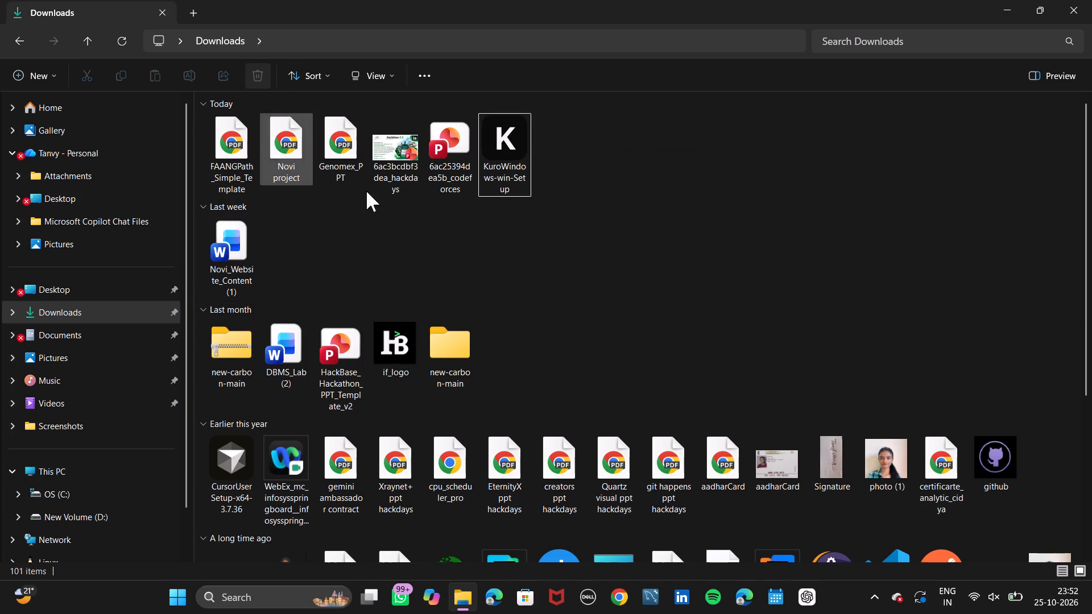
pyautogui.click(443, 138)
pyautogui.click(261, 70)
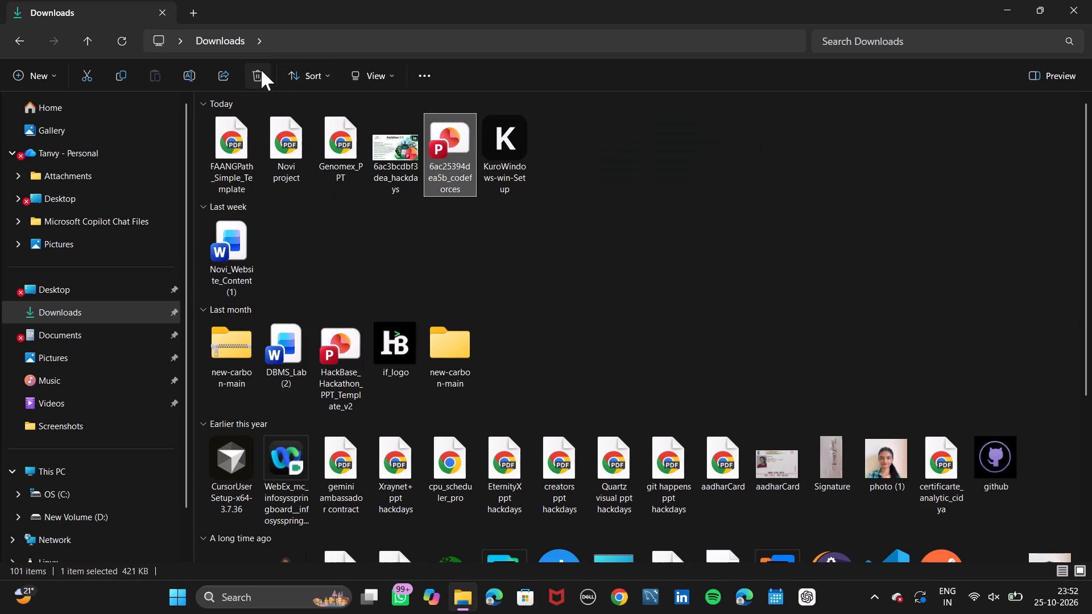
# Delete HackBase_Hackathon_PPT_Template_v2, the zipped new-carbon-main, DBMS_Lab (2), if_logo and Novi_Website_Content (1) from the older downloads.
pyautogui.click(358, 353)
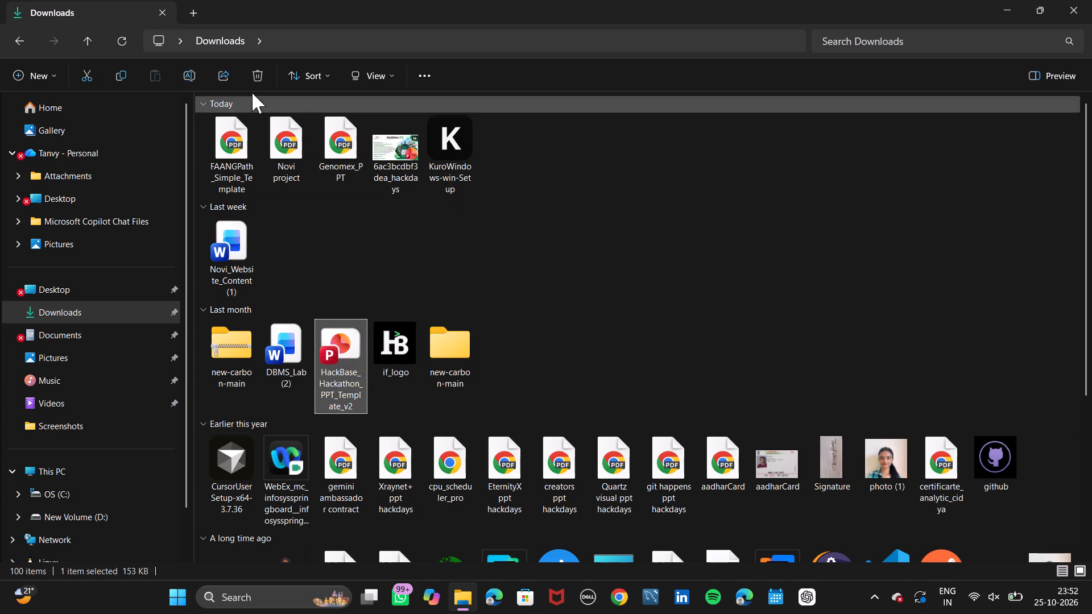
pyautogui.click(259, 75)
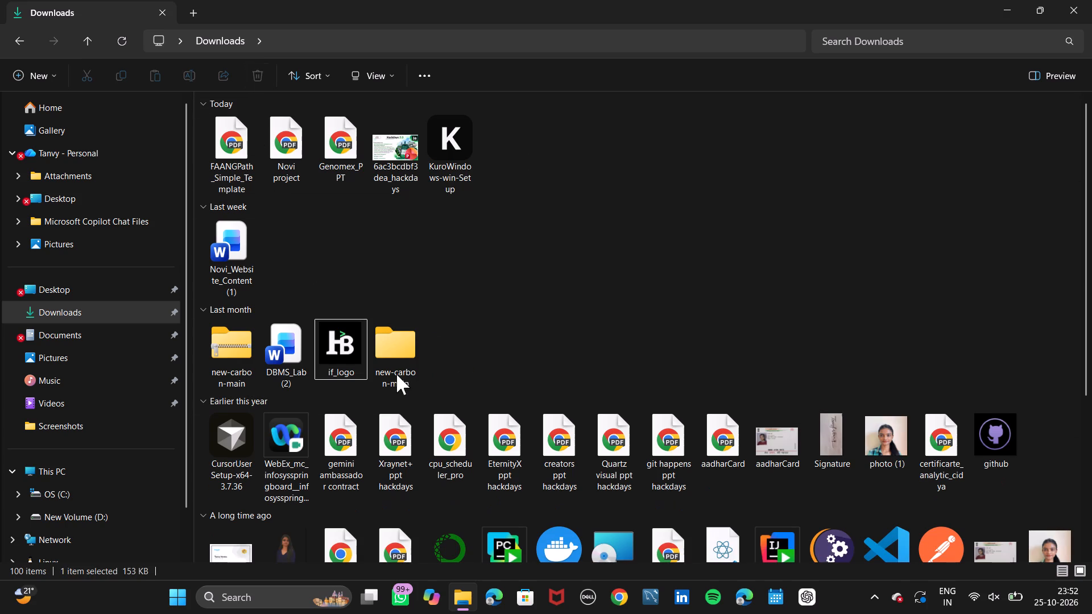
pyautogui.moveTo(517, 346); pyautogui.dragTo(215, 342)
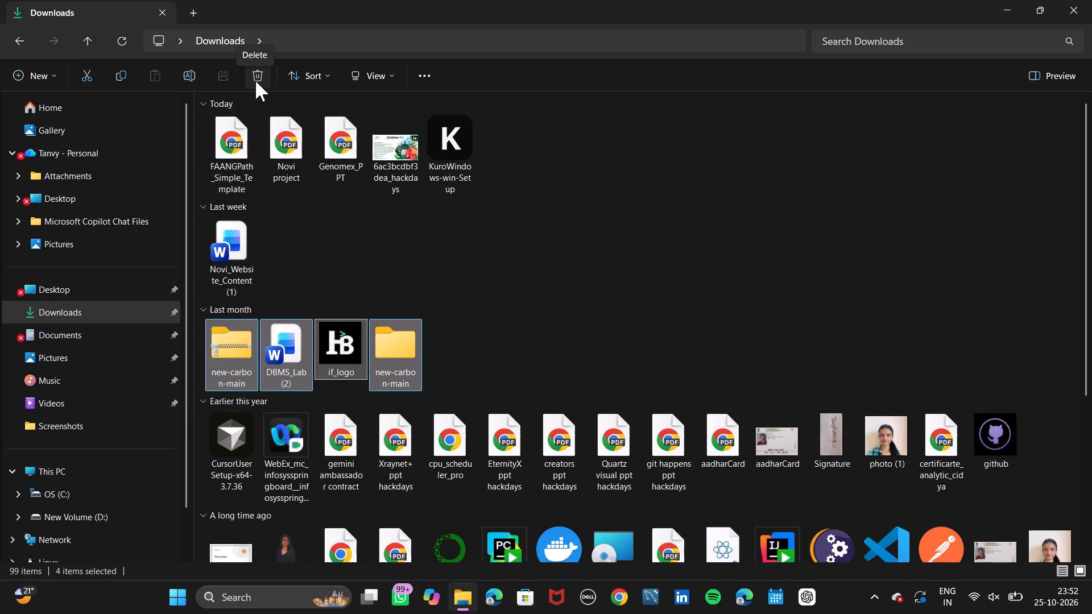
pyautogui.click(500, 345)
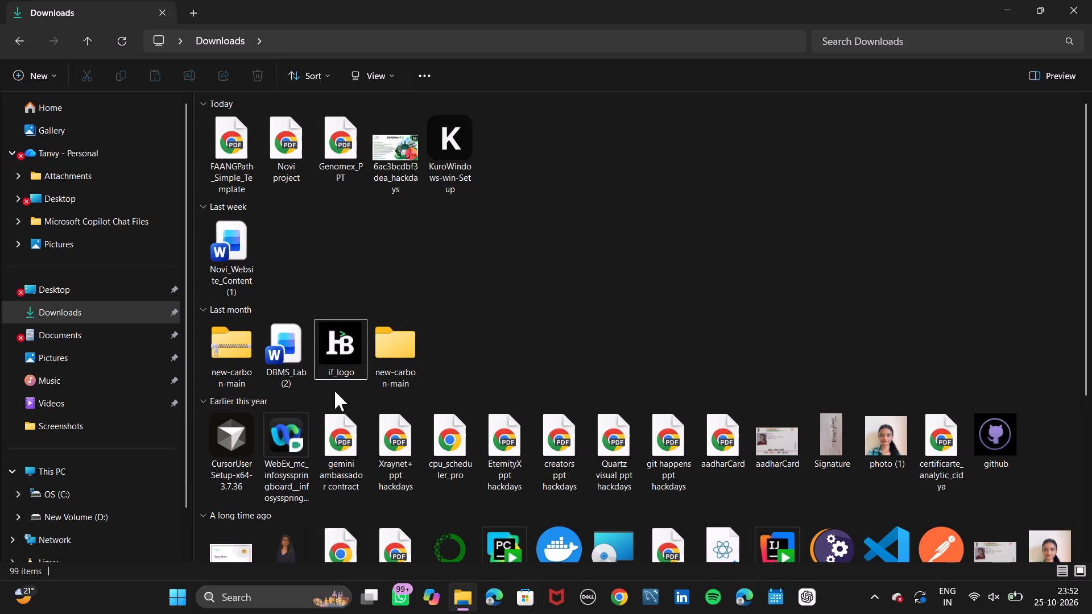
pyautogui.moveTo(339, 392); pyautogui.dragTo(237, 340)
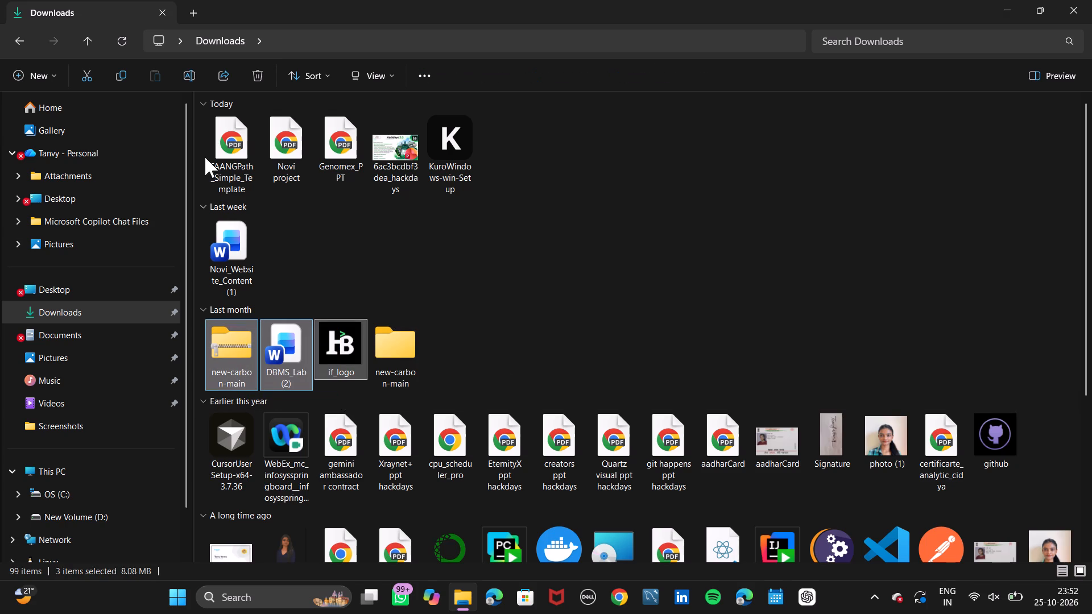
pyautogui.click(258, 78)
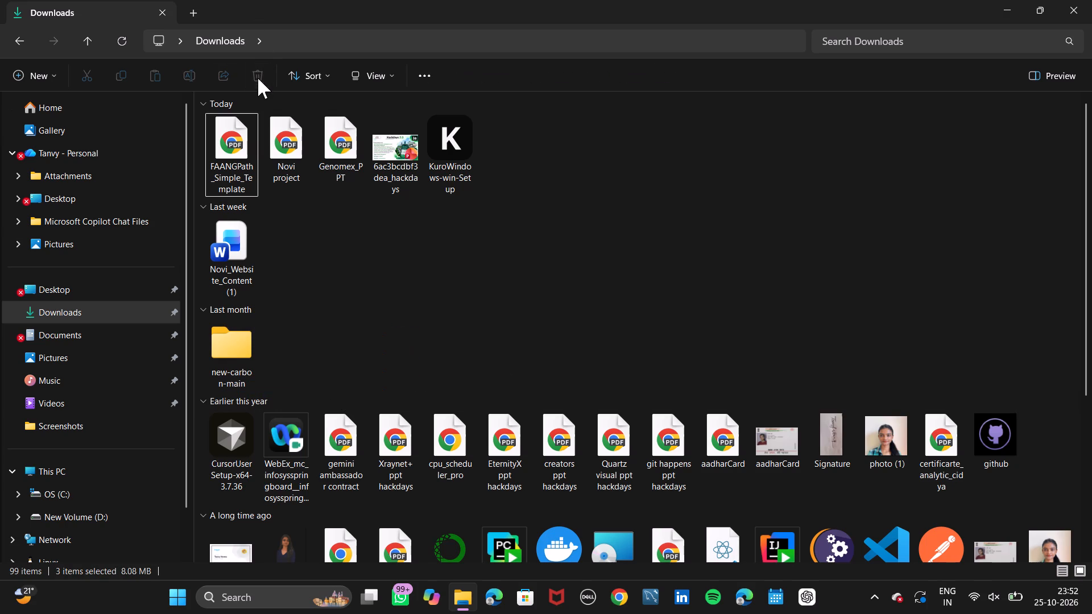
pyautogui.click(238, 254)
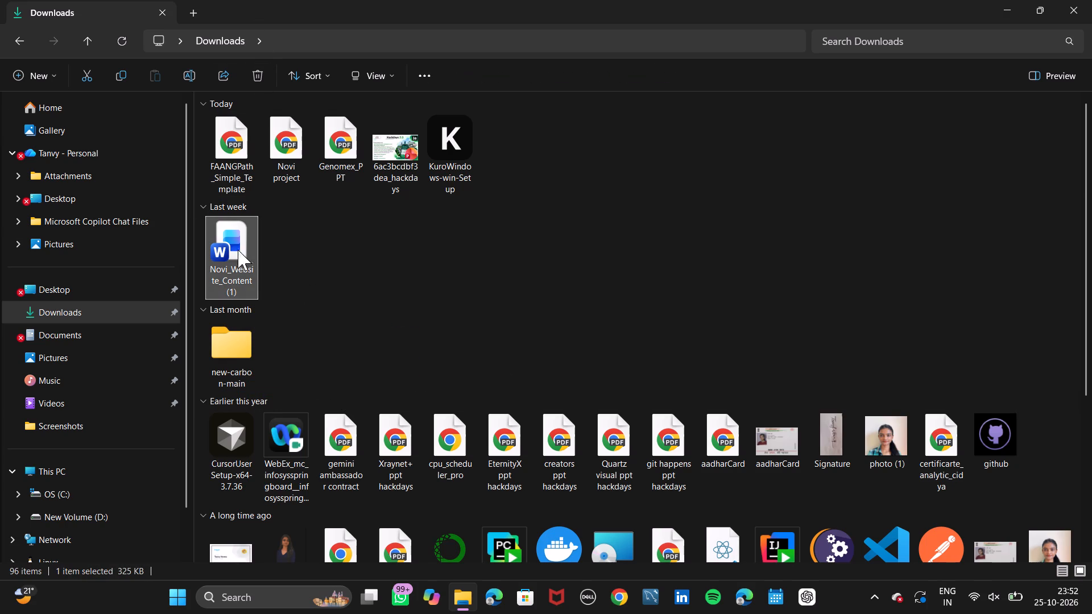
pyautogui.click(260, 80)
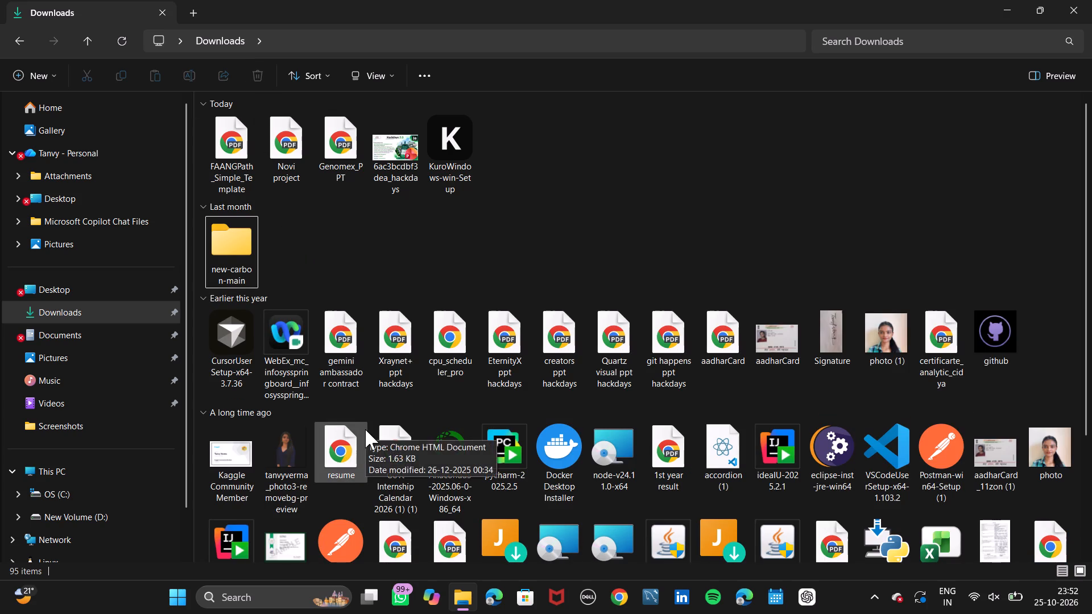
# Look through the remaining Downloads files down to the oldest ones and back, and close the folder window.
pyautogui.scroll(-2, 468, 435)
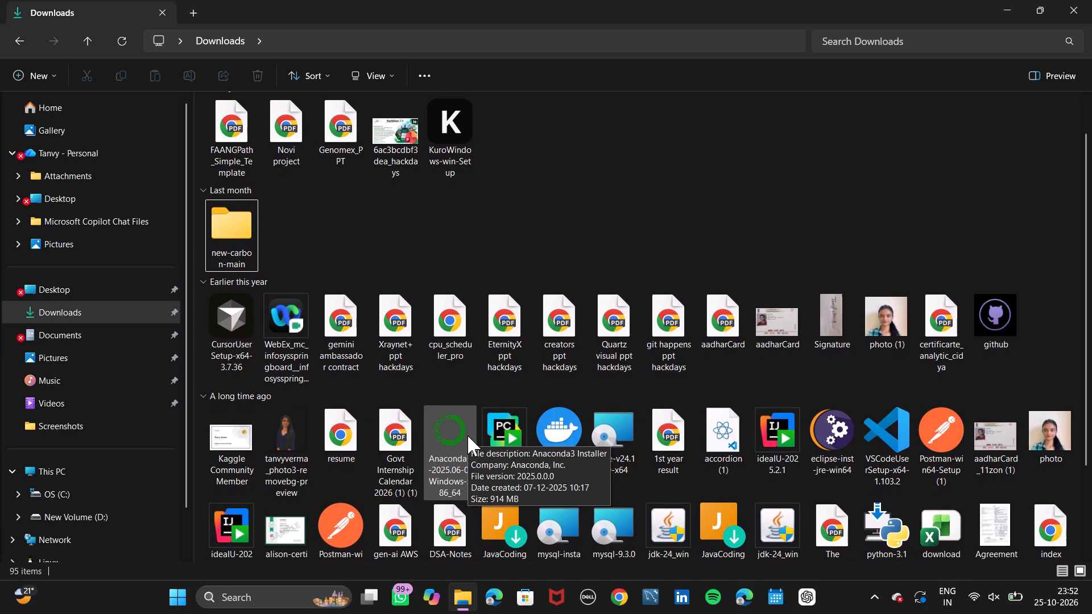
pyautogui.scroll(-1, 468, 435)
pyautogui.scroll(-1, 518, 403)
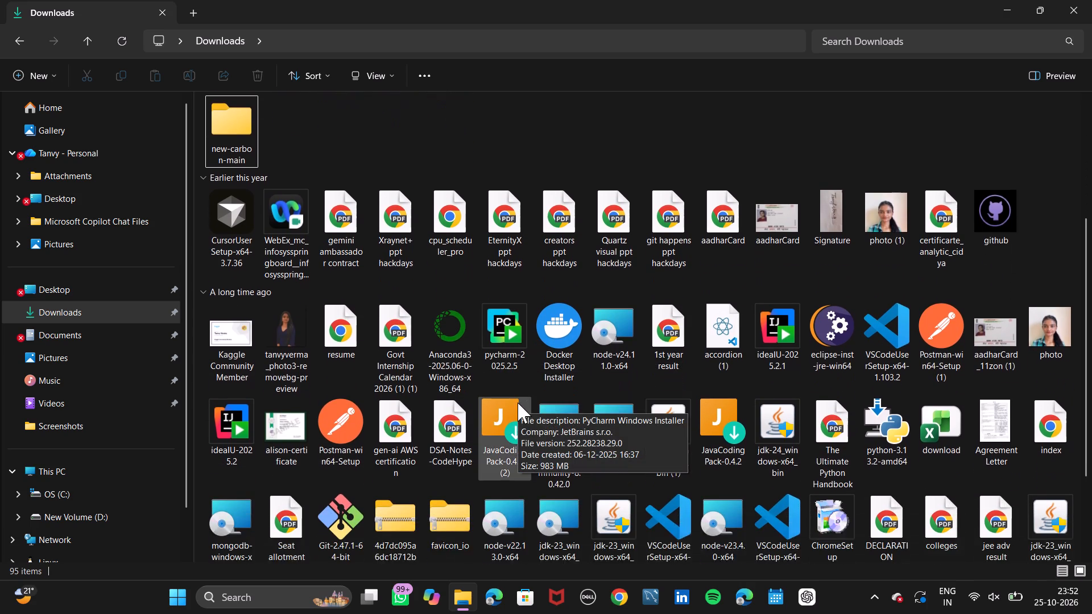
pyautogui.scroll(-4, 518, 403)
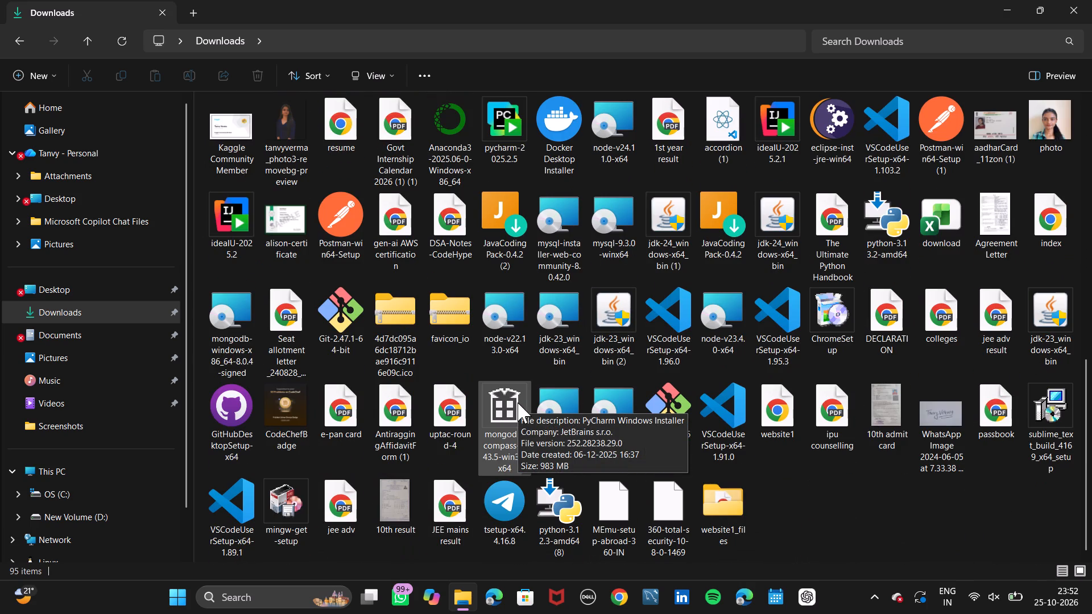
pyautogui.scroll(-2, 518, 403)
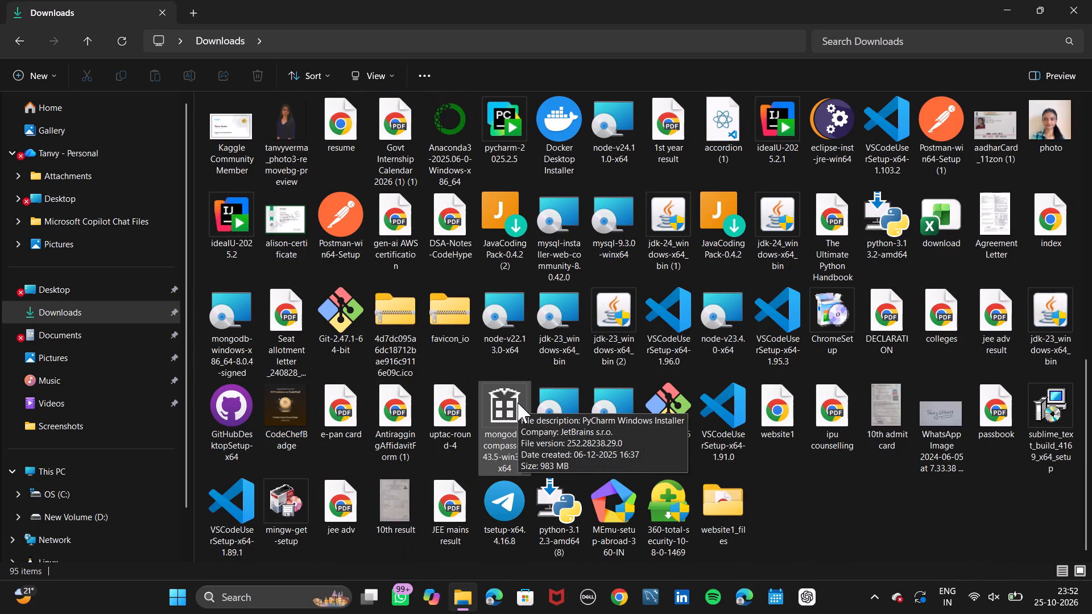
pyautogui.scroll(-1, 518, 403)
pyautogui.scroll(10, 518, 403)
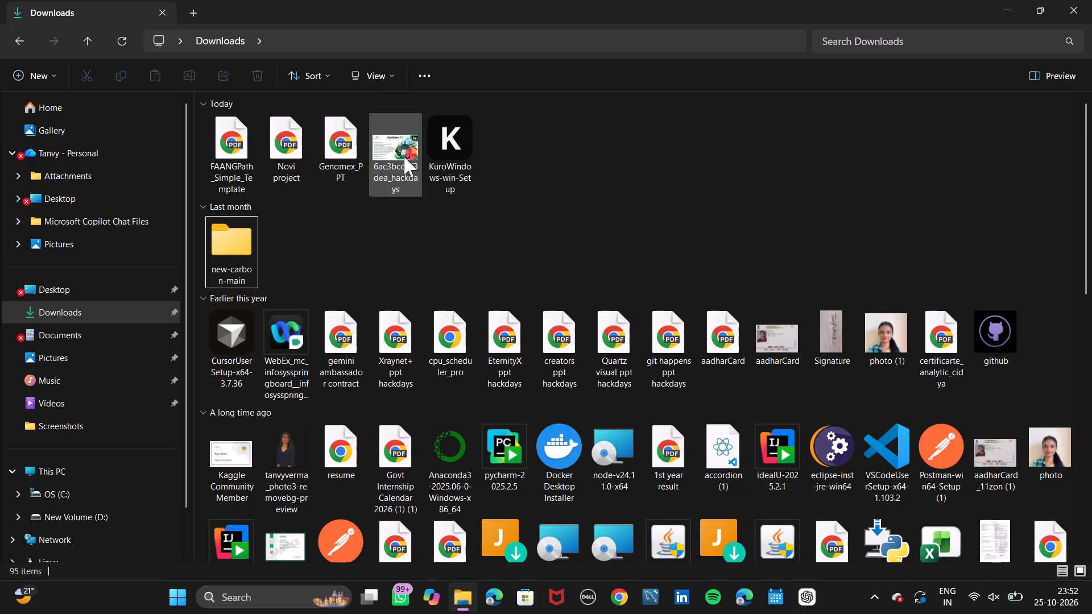
pyautogui.click(164, 13)
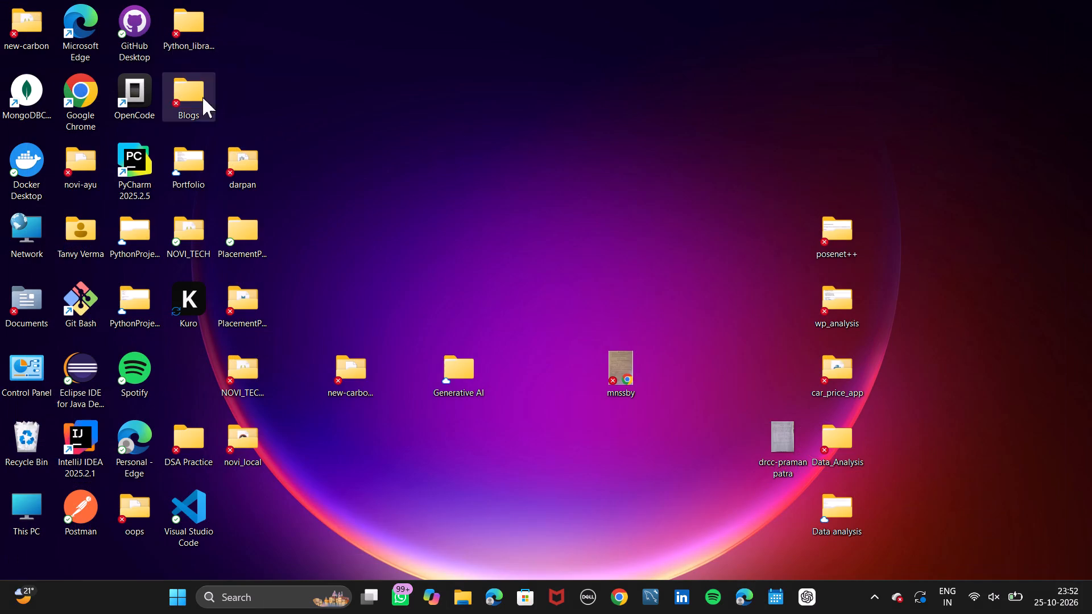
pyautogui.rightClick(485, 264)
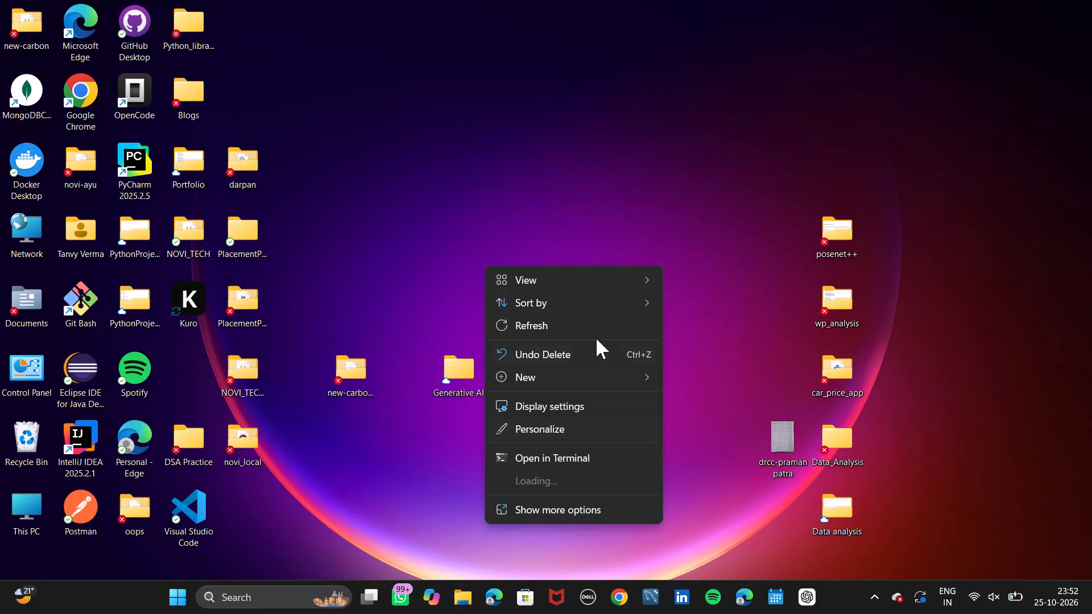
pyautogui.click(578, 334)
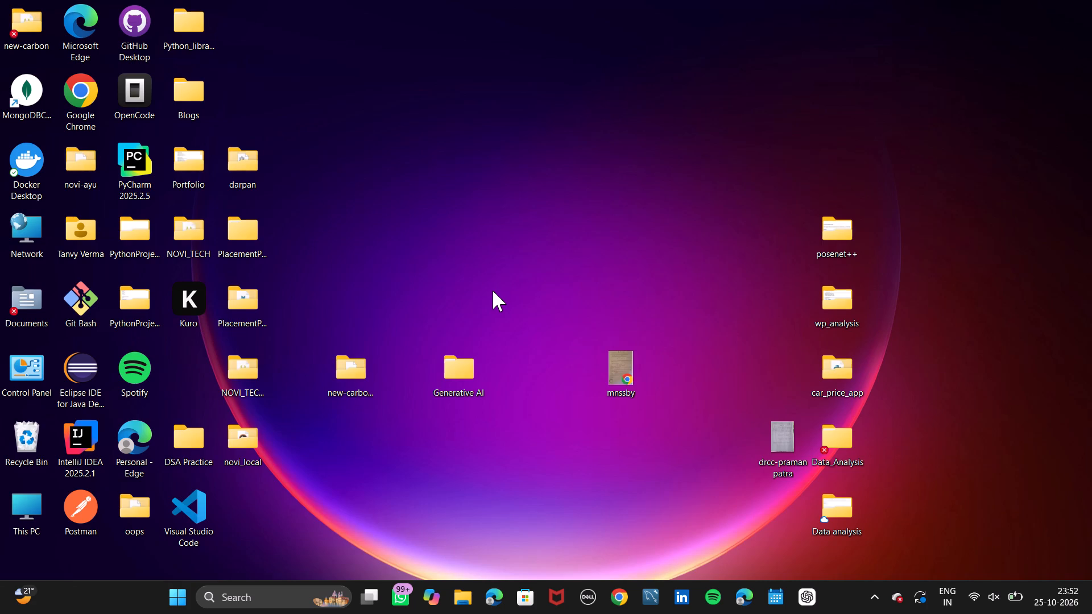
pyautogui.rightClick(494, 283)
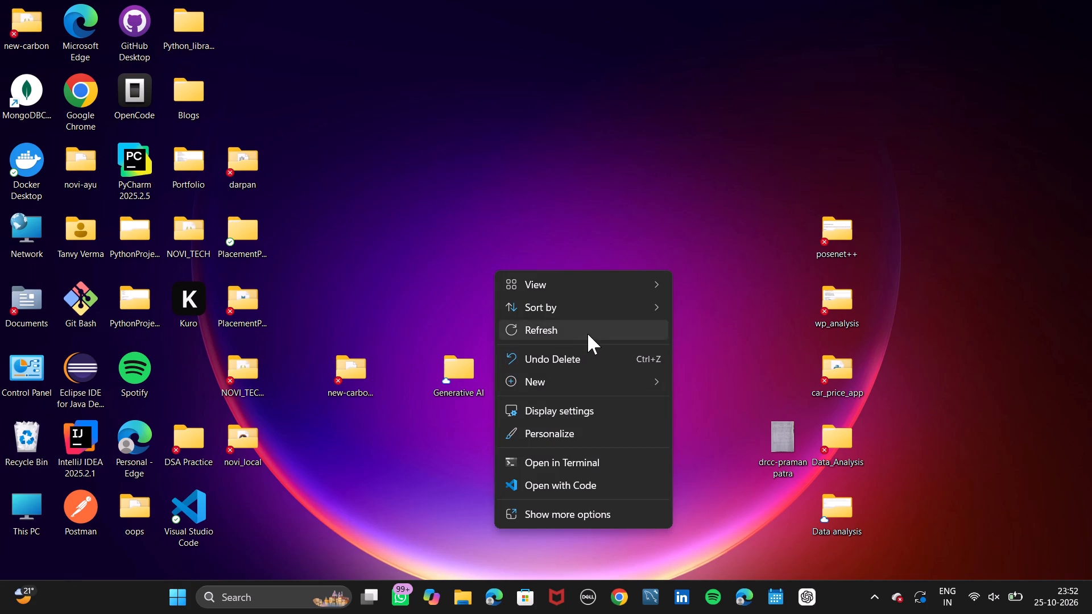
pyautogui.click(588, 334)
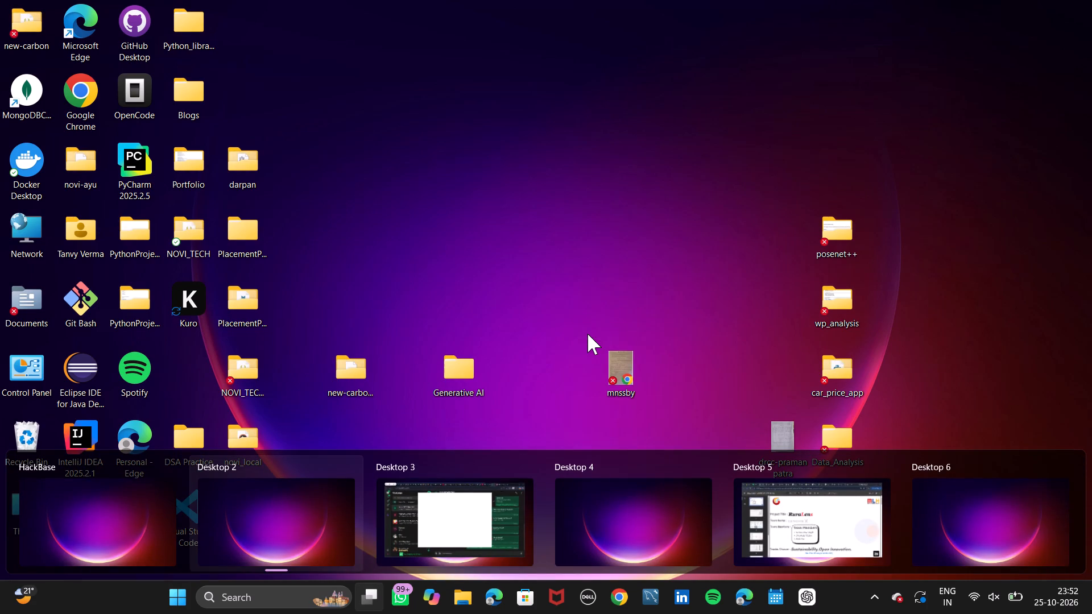
# Switch to the virtual desktop named Desktop 3.
pyautogui.click(481, 504)
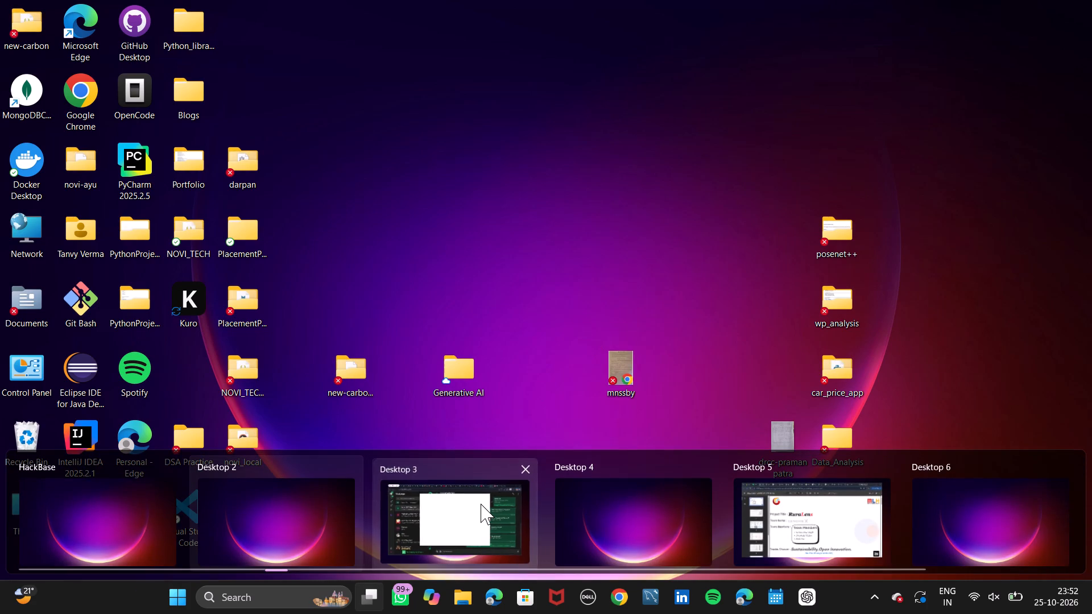